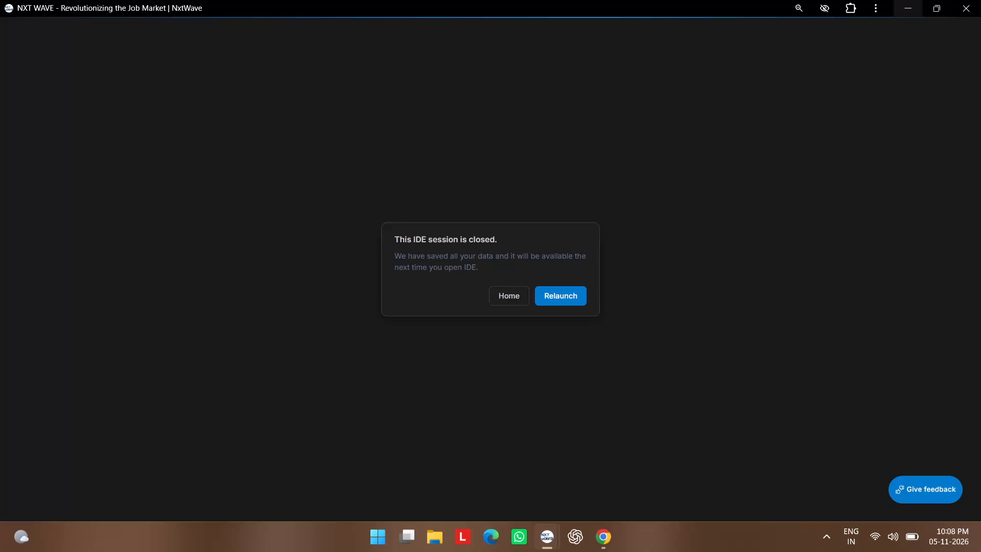
# Relaunch the closed IDE session.
pyautogui.click(567, 300)
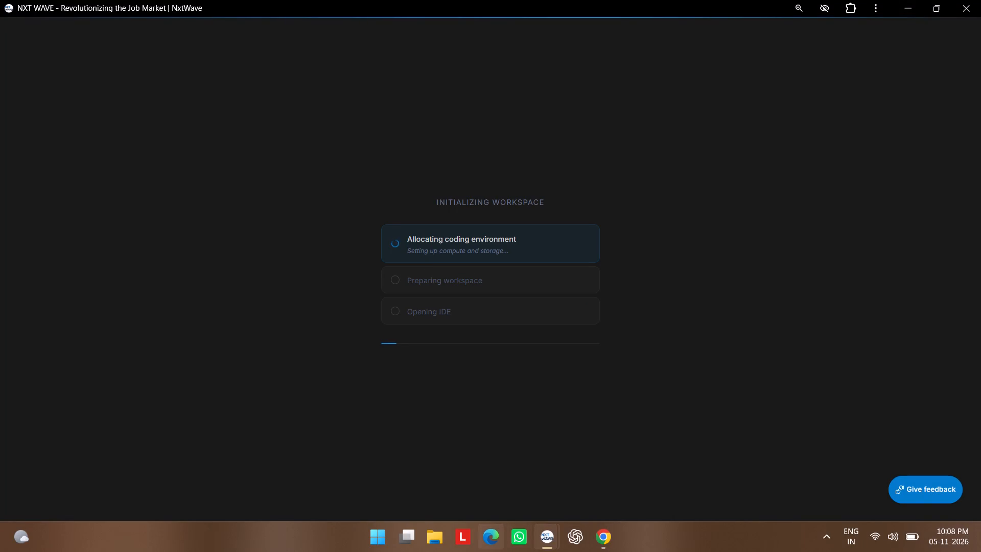
# In File Explorer, open the Word document RPE_ASSIG-1 from Desktop > 2nd year > TERM-2 > Research And Publication Ethics.
pyautogui.click(437, 548)
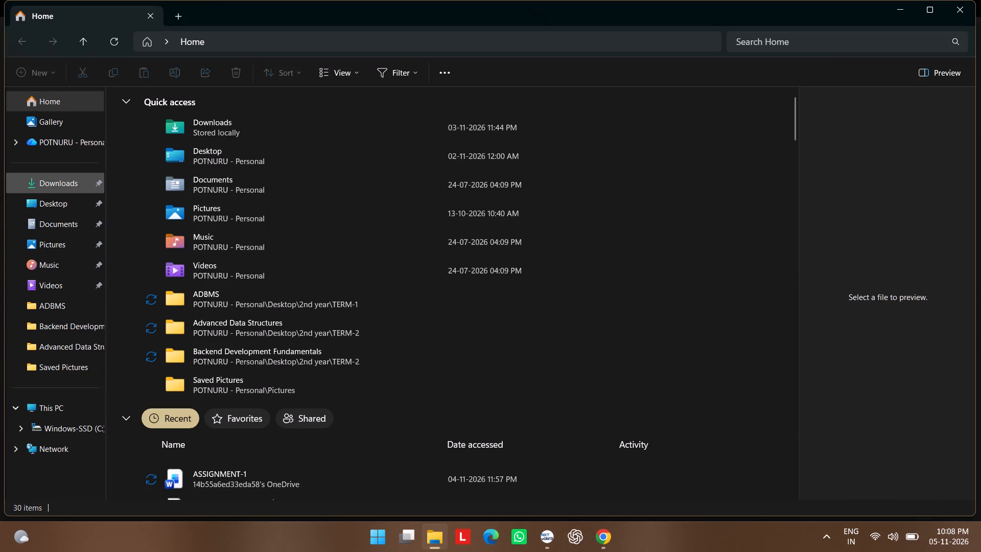
pyautogui.click(40, 196)
pyautogui.doubleClick(156, 114)
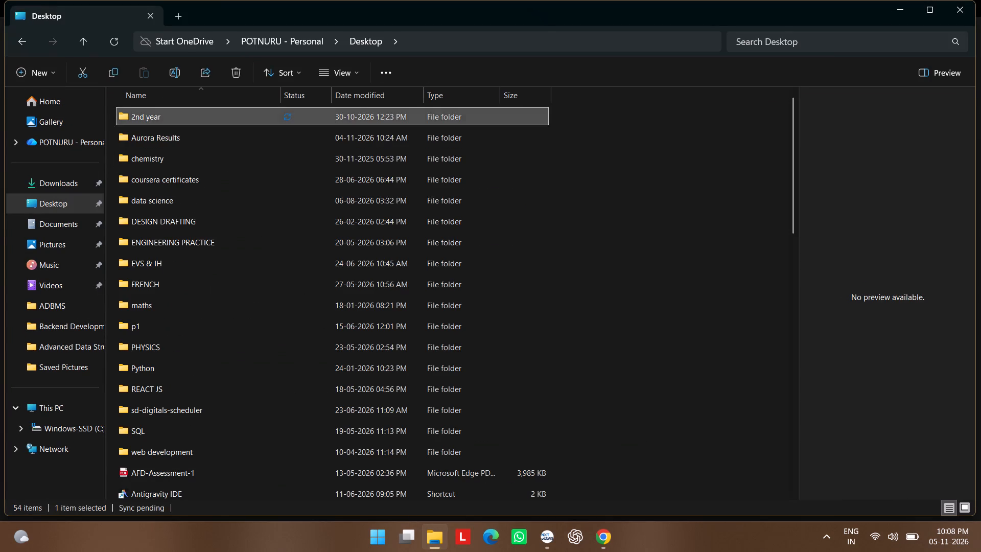
pyautogui.doubleClick(164, 141)
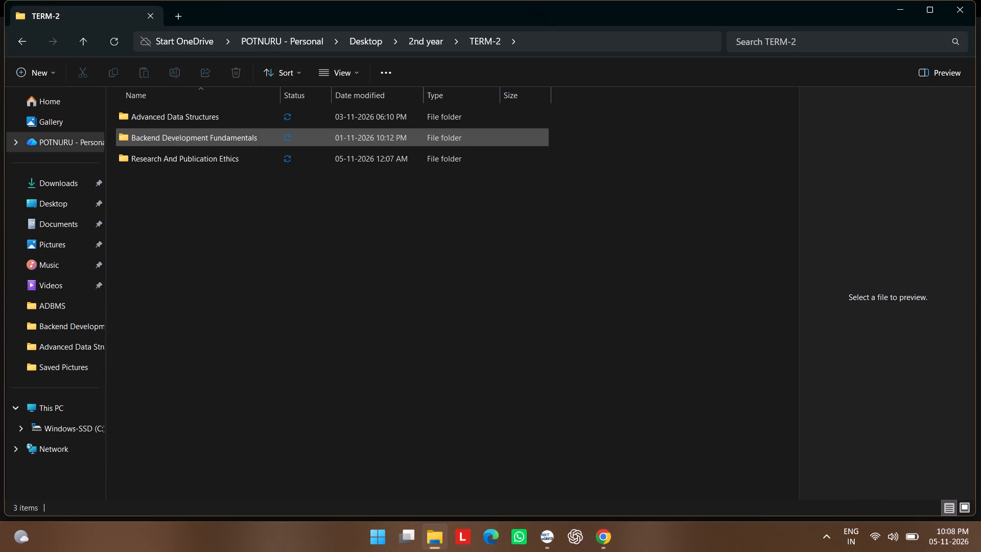
pyautogui.doubleClick(199, 152)
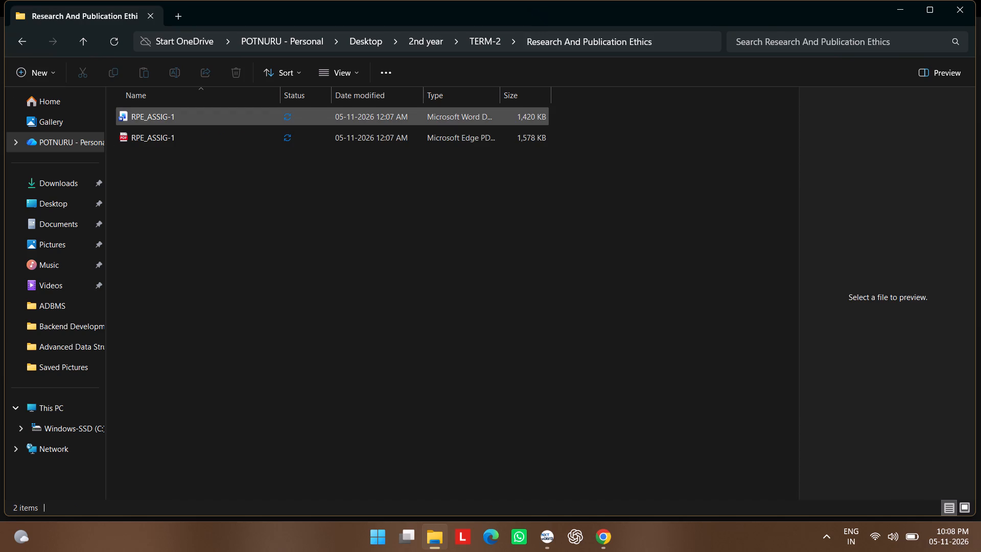
pyautogui.doubleClick(147, 122)
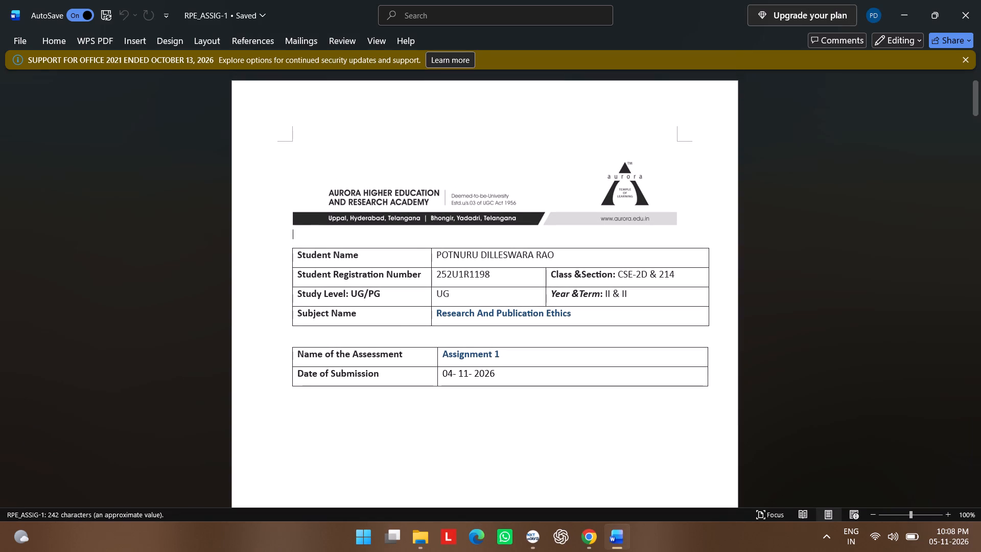
pyautogui.click(431, 61)
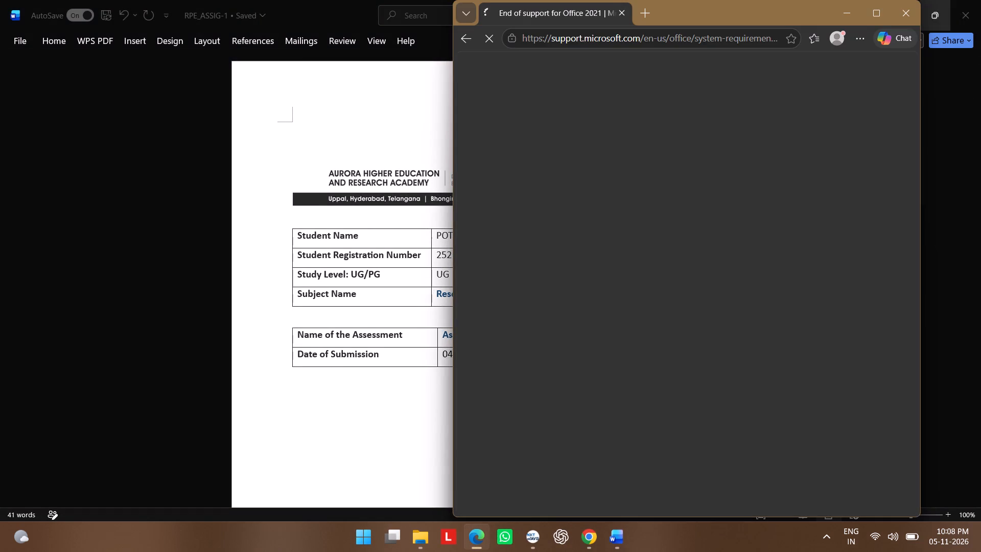
pyautogui.click(909, 23)
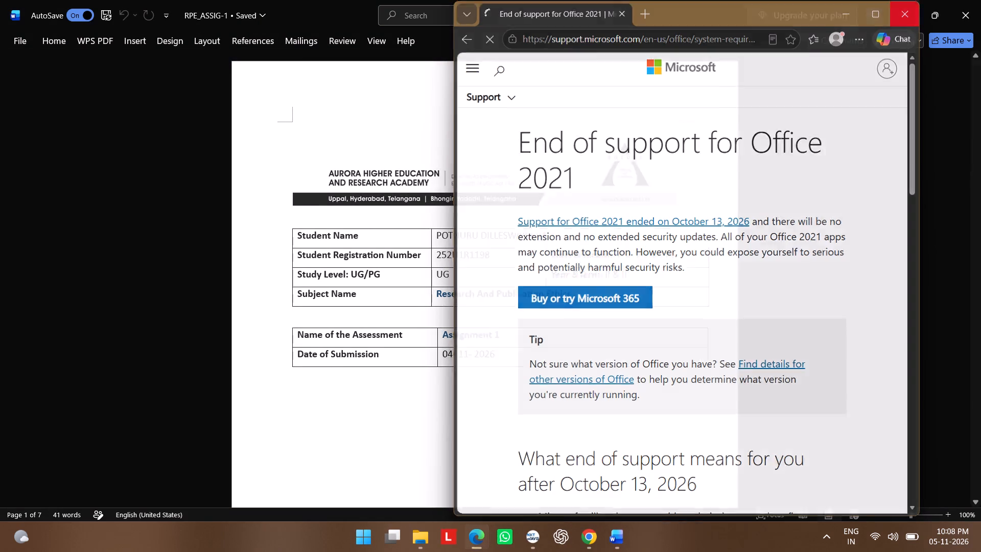
# Examine the assignment document from the cover page to the first handwritten answer page.
pyautogui.scroll(-14, 457, 190)
pyautogui.scroll(-11, 457, 190)
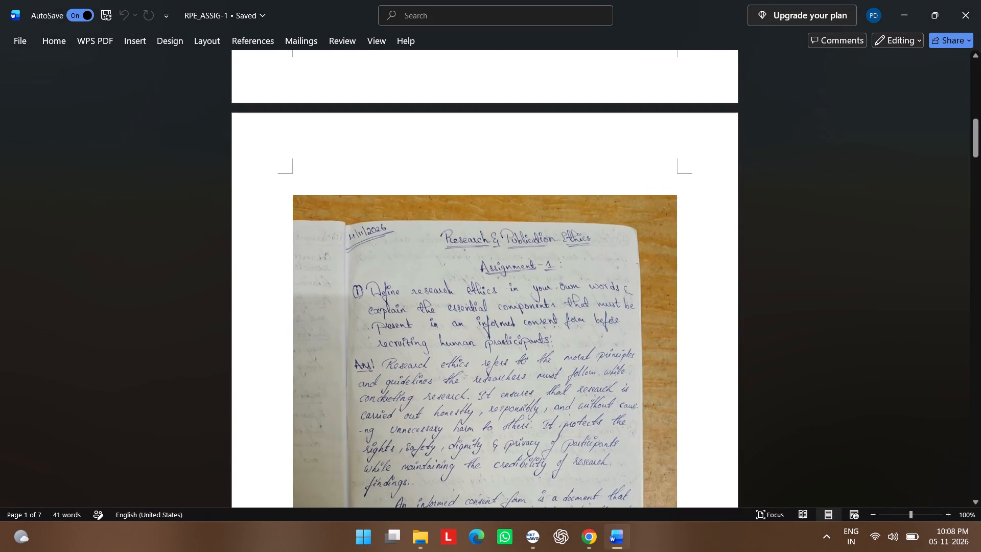
pyautogui.scroll(-5, 458, 190)
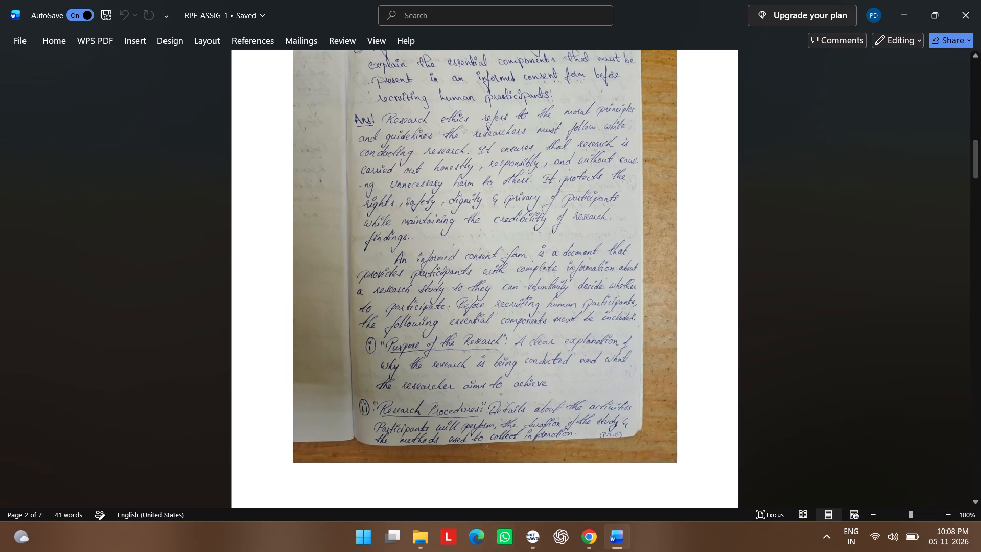
pyautogui.rightClick(476, 273)
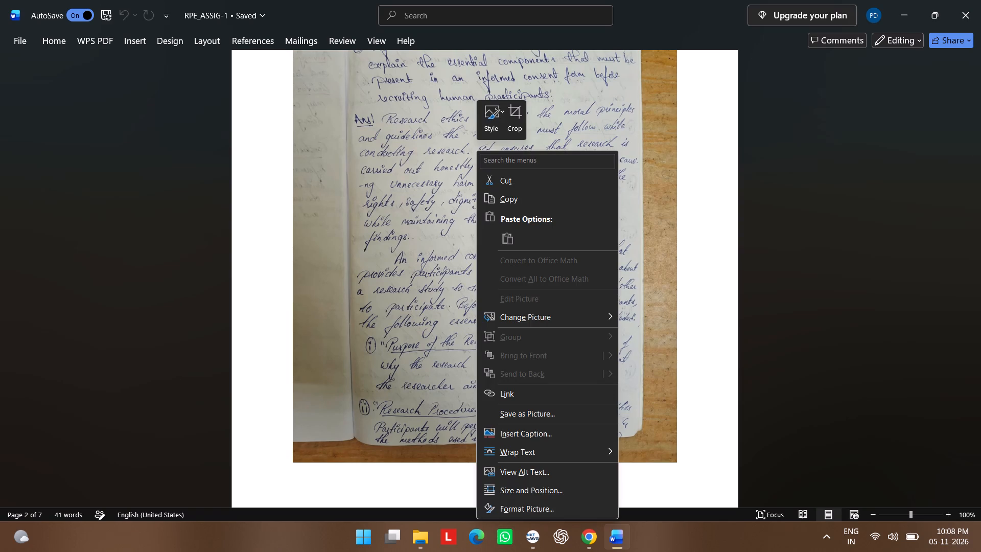
pyautogui.scroll(4, 423, 202)
pyautogui.scroll(-2, 422, 203)
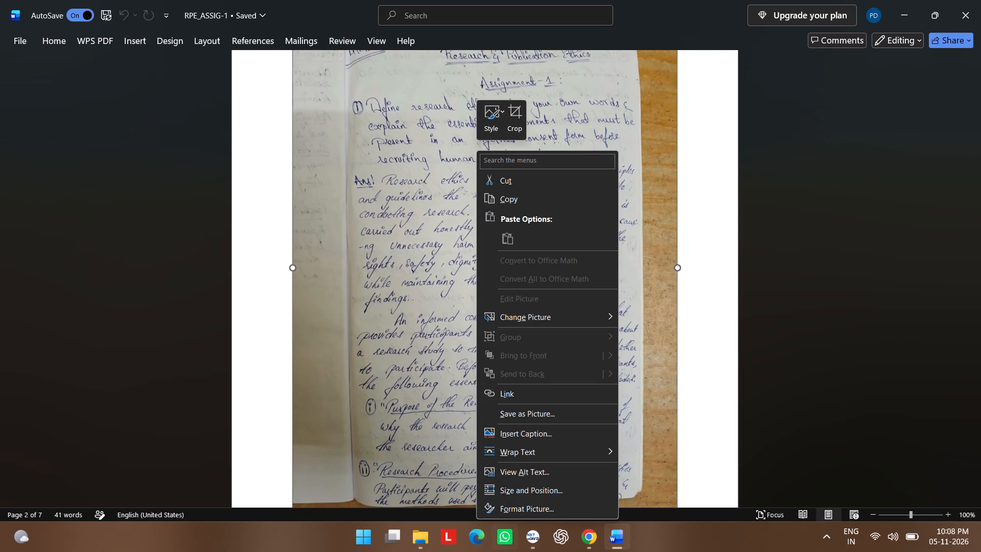
# Switch to WhatsApp.
pyautogui.click(512, 537)
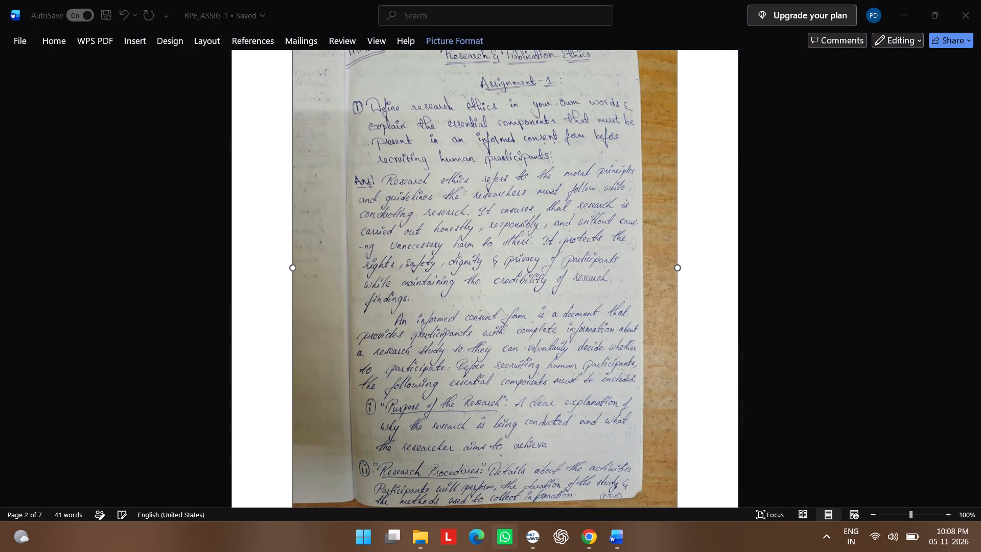
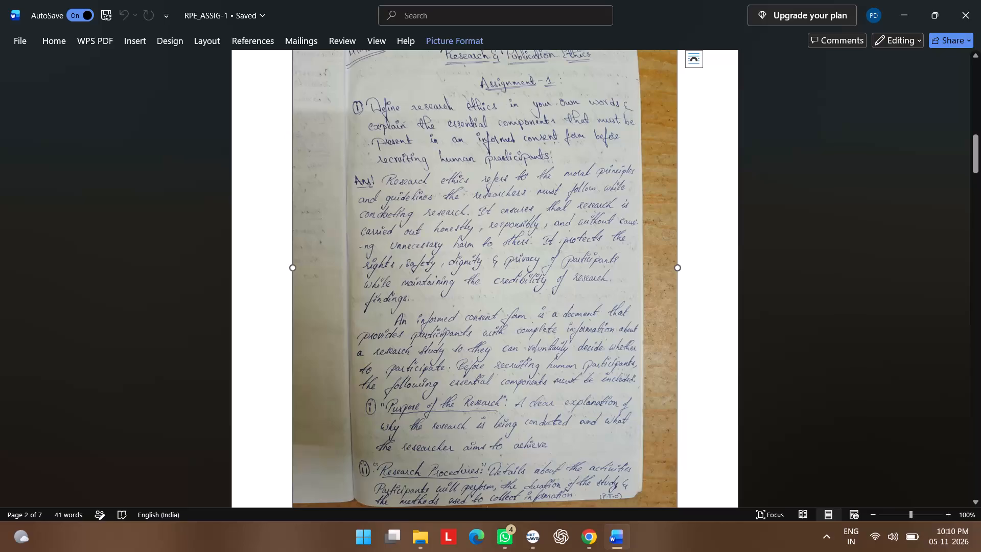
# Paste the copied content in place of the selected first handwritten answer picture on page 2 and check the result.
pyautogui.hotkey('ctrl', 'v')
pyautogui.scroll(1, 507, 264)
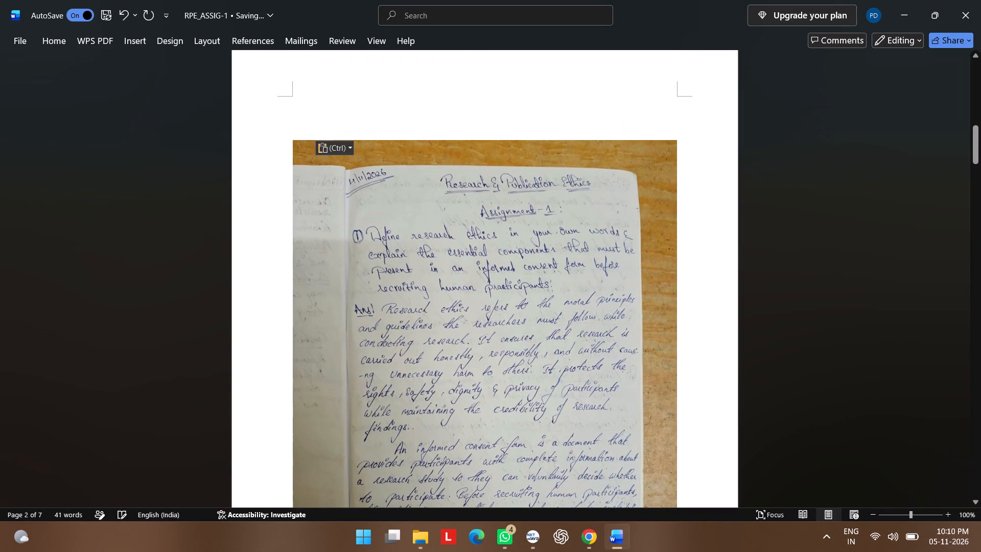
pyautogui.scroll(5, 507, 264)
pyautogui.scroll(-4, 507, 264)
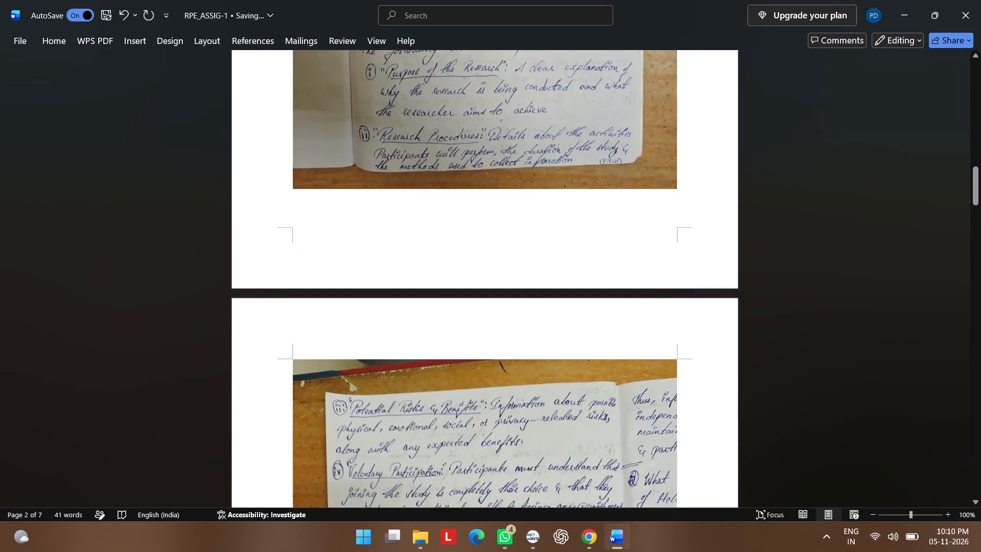
# Delete the picture of the first handwritten answer page, headed Research & Publication Ethics, from page 2.
pyautogui.scroll(2, 507, 264)
pyautogui.hscroll(1, 507, 264)
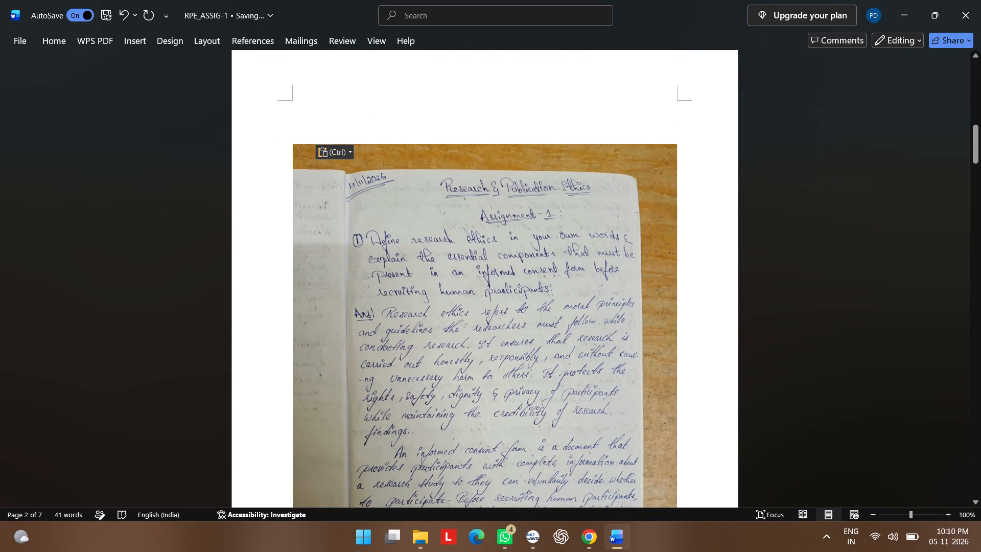
pyautogui.click(406, 211)
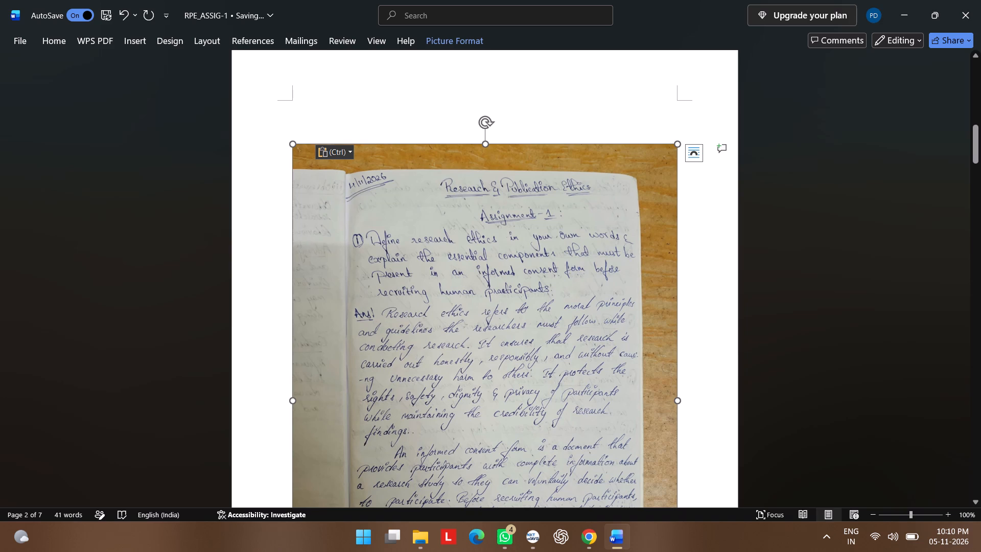
pyautogui.press('Delete')
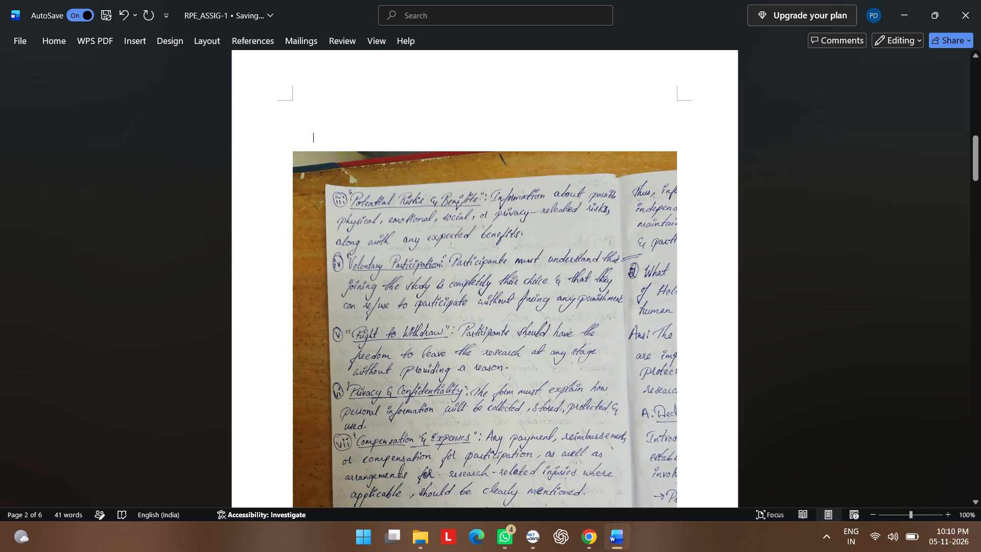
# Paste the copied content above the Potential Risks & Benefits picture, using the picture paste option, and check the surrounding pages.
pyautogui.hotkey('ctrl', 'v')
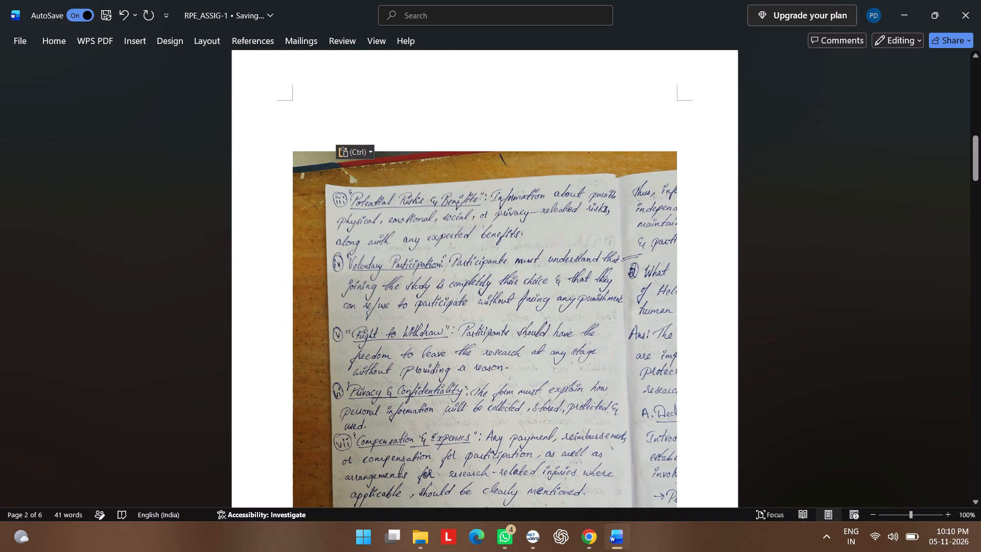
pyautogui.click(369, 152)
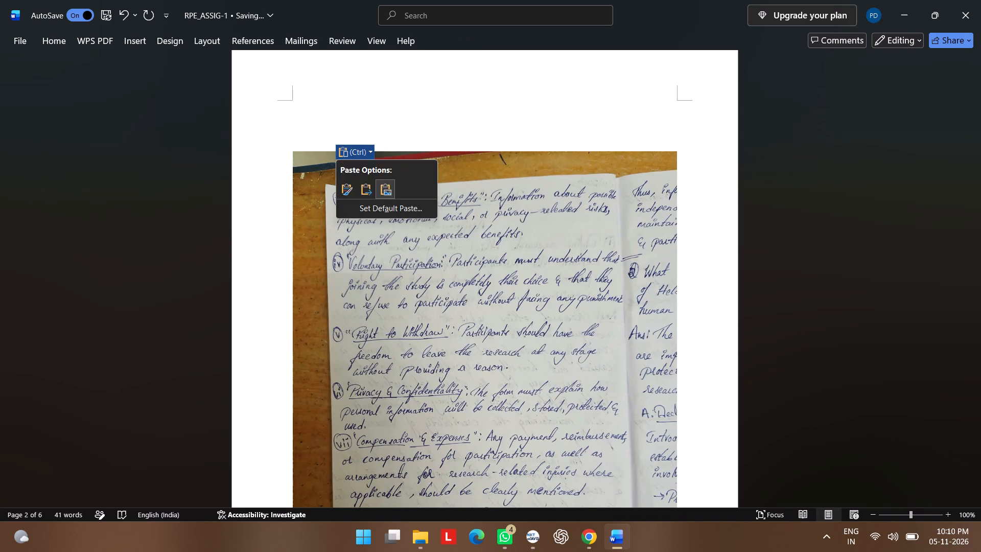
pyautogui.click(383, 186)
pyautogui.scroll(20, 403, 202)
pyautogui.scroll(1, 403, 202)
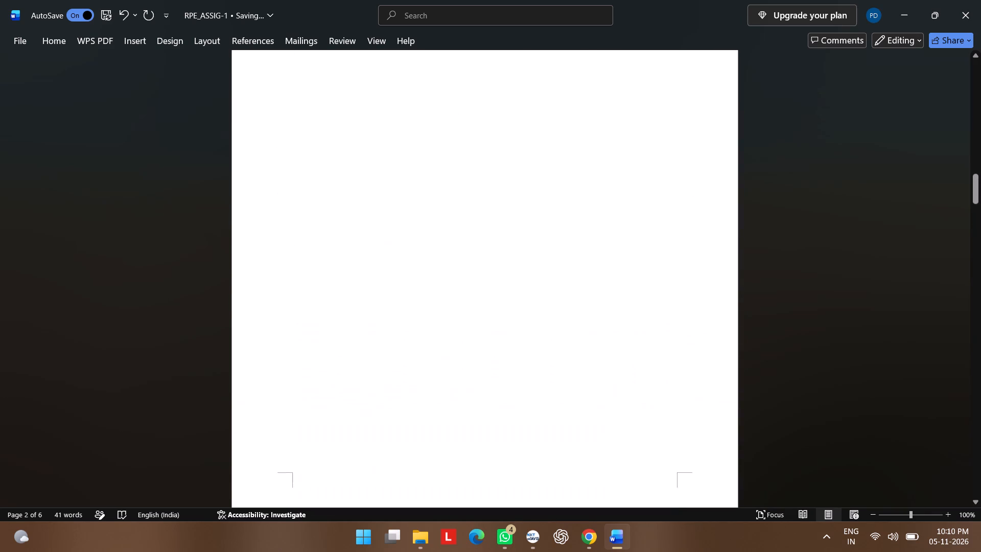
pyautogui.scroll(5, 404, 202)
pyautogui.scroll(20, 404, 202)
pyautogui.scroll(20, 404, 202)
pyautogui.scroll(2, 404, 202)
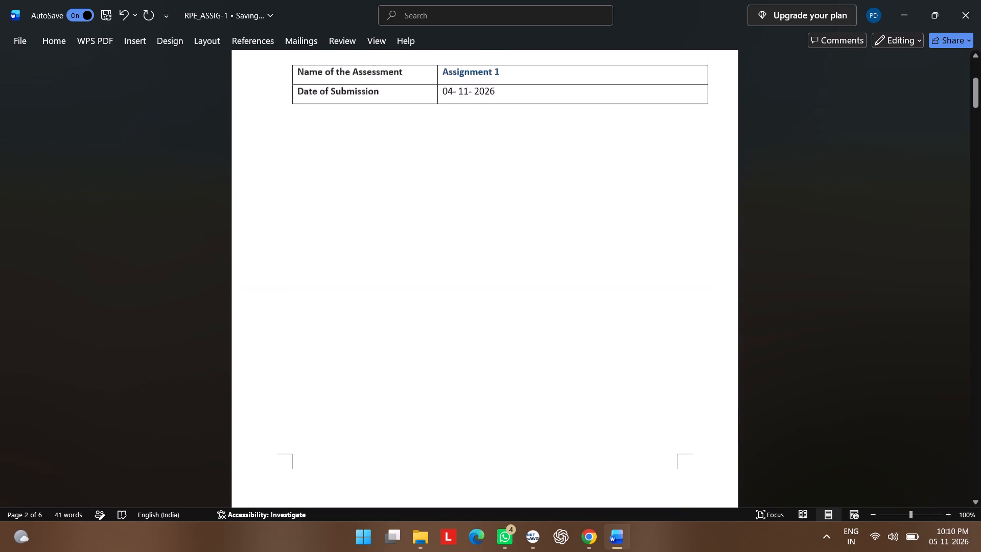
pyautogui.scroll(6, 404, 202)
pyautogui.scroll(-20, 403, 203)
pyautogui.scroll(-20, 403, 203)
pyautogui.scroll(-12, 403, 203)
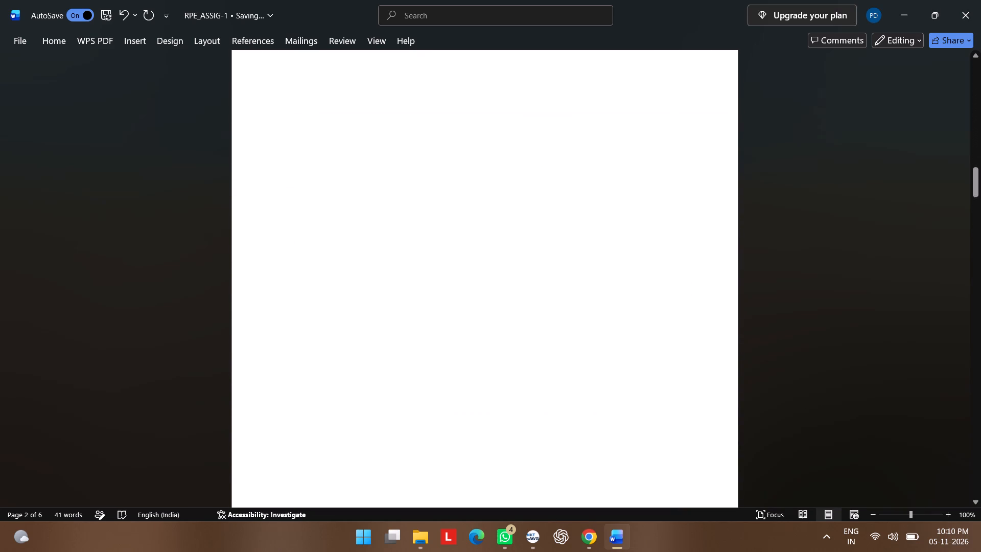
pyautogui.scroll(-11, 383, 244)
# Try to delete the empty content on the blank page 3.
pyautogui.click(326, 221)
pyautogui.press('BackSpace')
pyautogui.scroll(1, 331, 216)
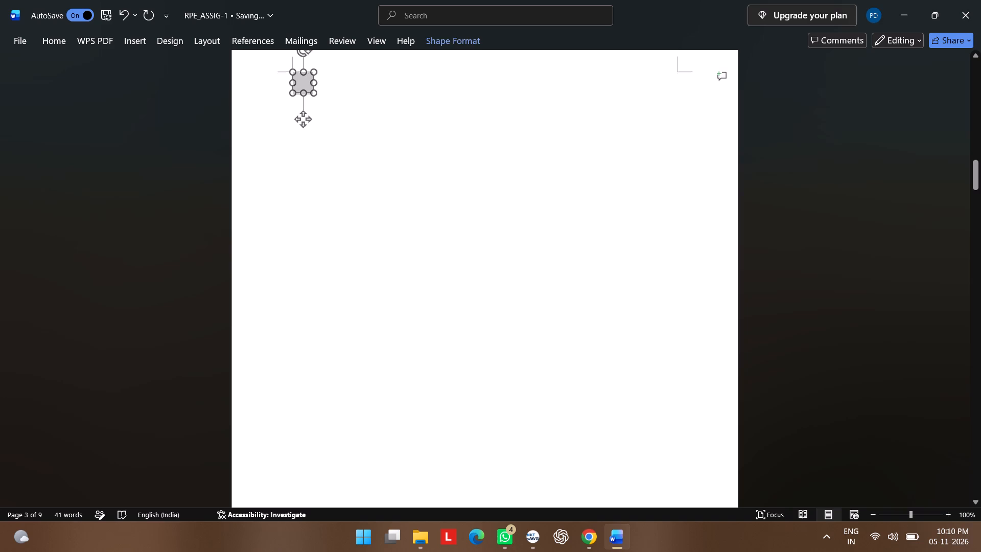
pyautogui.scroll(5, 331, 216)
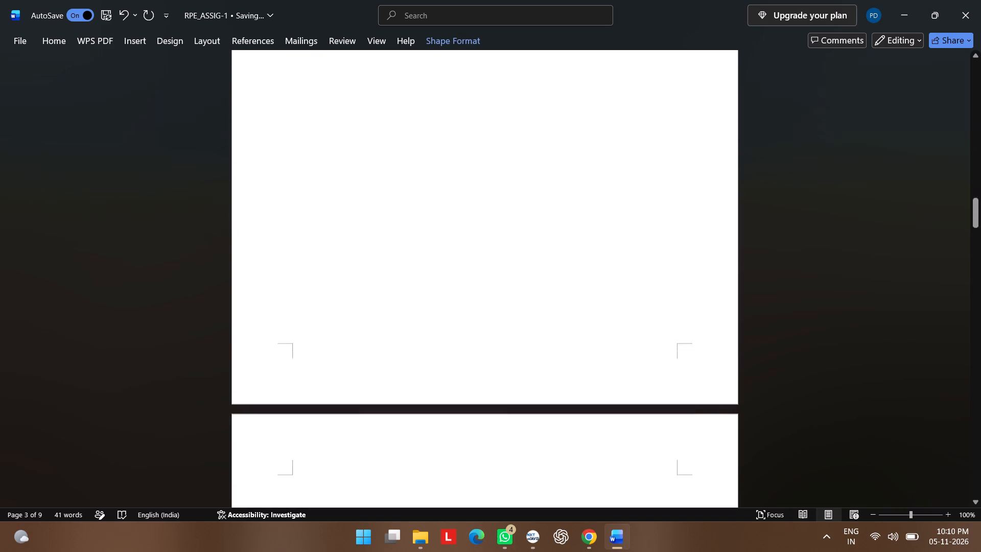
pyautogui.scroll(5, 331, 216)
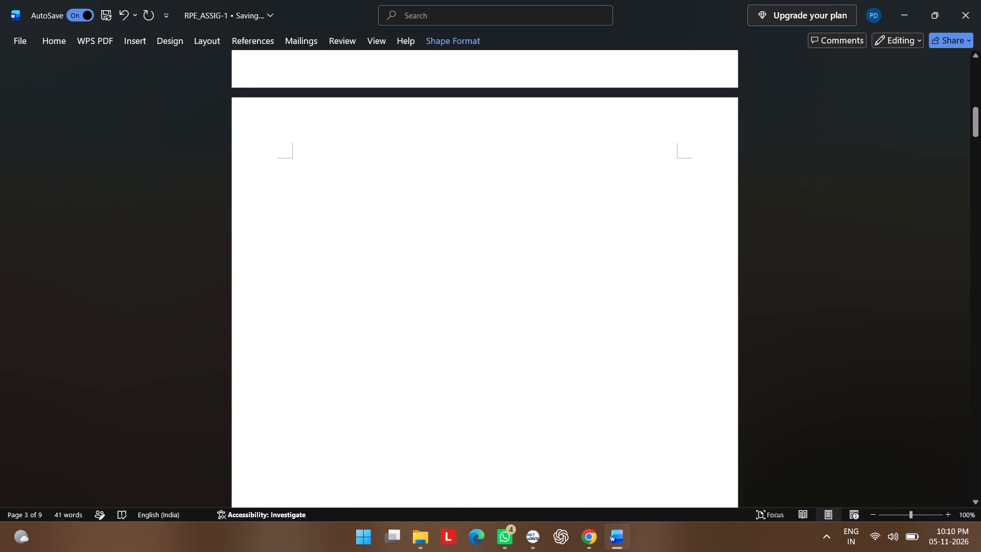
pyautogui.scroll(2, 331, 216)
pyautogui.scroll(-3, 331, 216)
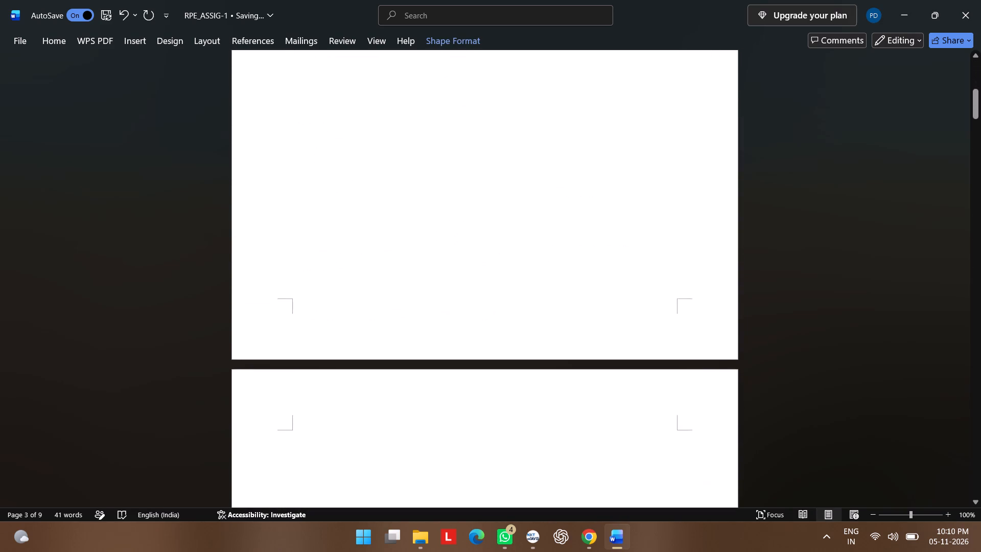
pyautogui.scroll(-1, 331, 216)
# Remove the empty lines on the blank page 2, back to the end of the cover page.
pyautogui.doubleClick(323, 334)
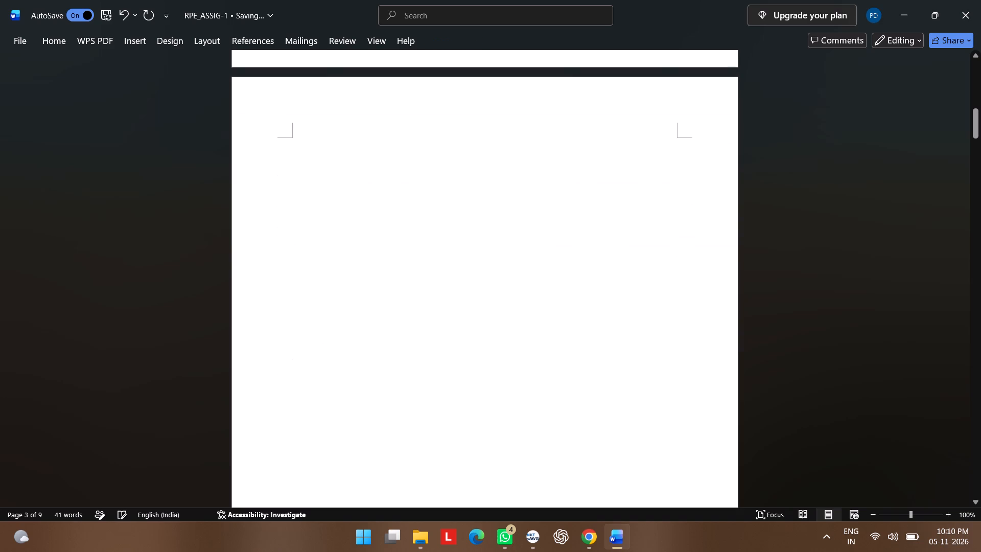
pyautogui.press('BackSpace')
pyautogui.press('BackSpace')
pyautogui.press('BackSpace')
pyautogui.press('BackSpace')
pyautogui.press('BackSpace')
pyautogui.press('BackSpace')
pyautogui.press('BackSpace')
pyautogui.press('BackSpace')
pyautogui.press('BackSpace')
pyautogui.press('BackSpace')
pyautogui.press('BackSpace')
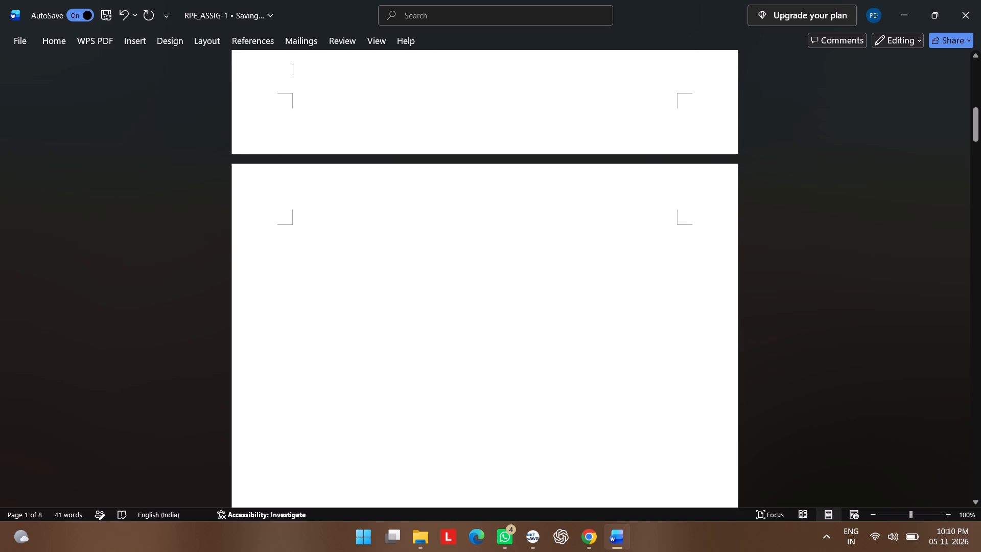
# Delete the oversized picture on blue fabric of the handwritten page beginning "Thus, informed consent ensures".
pyautogui.scroll(4, 348, 231)
pyautogui.scroll(-3, 348, 231)
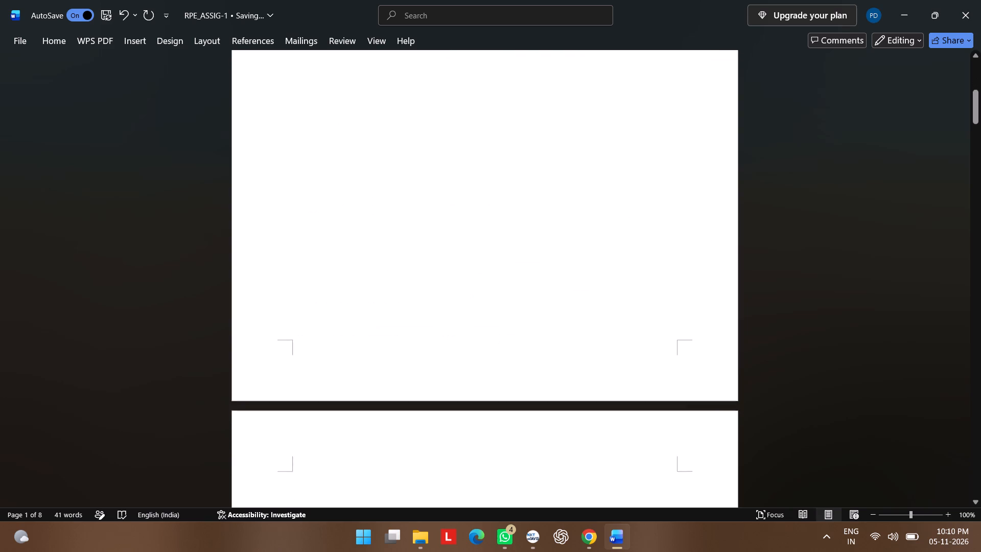
pyautogui.scroll(-3, 348, 231)
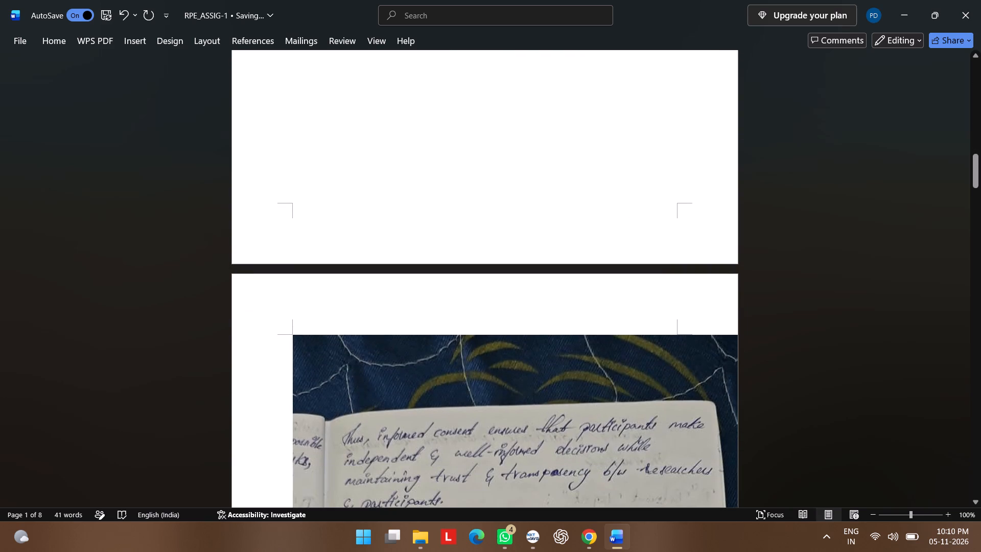
pyautogui.scroll(-4, 392, 413)
pyautogui.scroll(3, 392, 413)
pyautogui.hscroll(1, 392, 413)
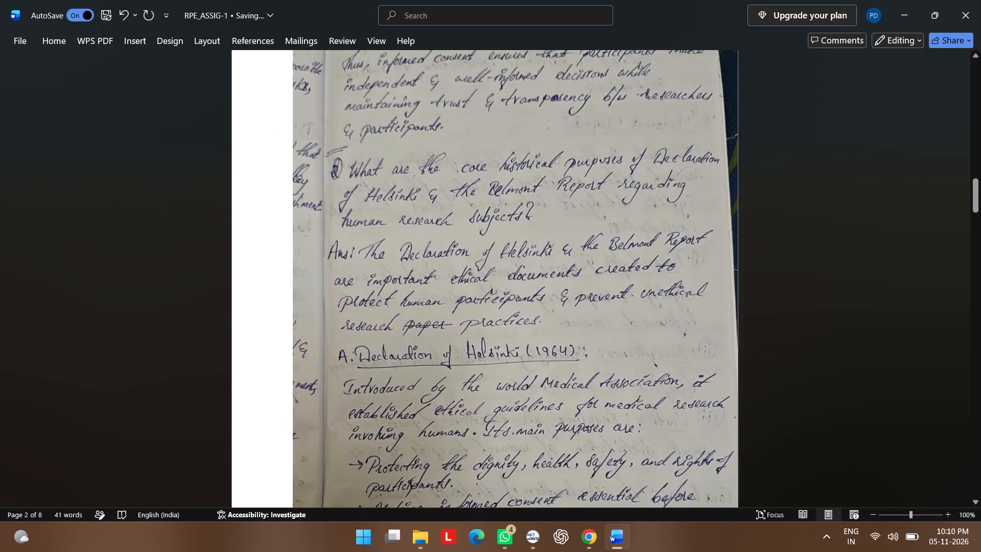
pyautogui.hscroll(2, 392, 413)
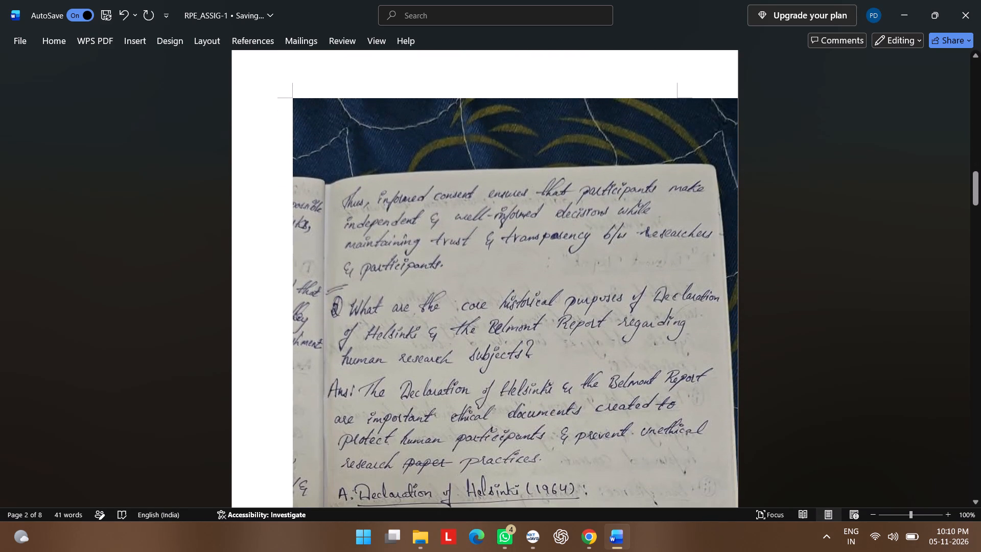
pyautogui.hscroll(1, 392, 413)
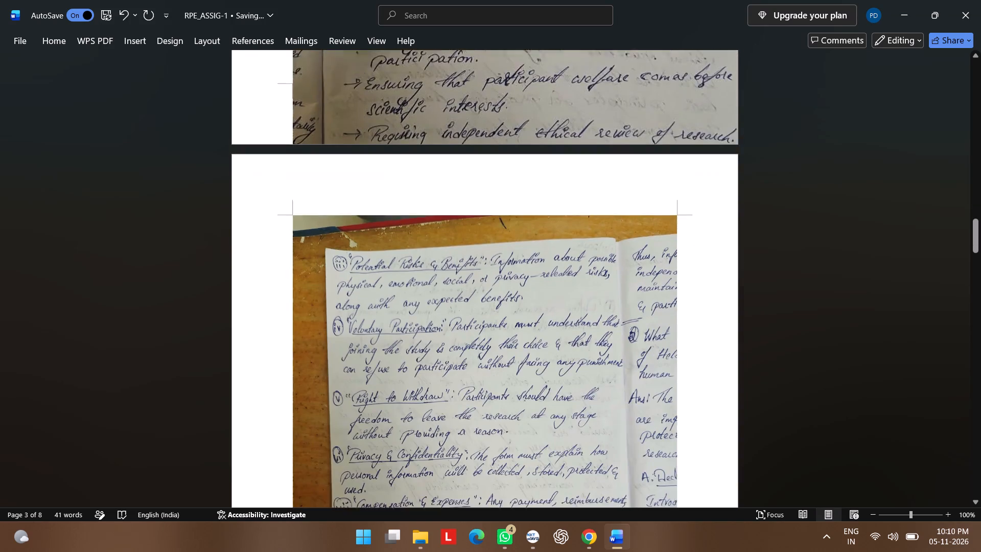
pyautogui.hscroll(2, 392, 413)
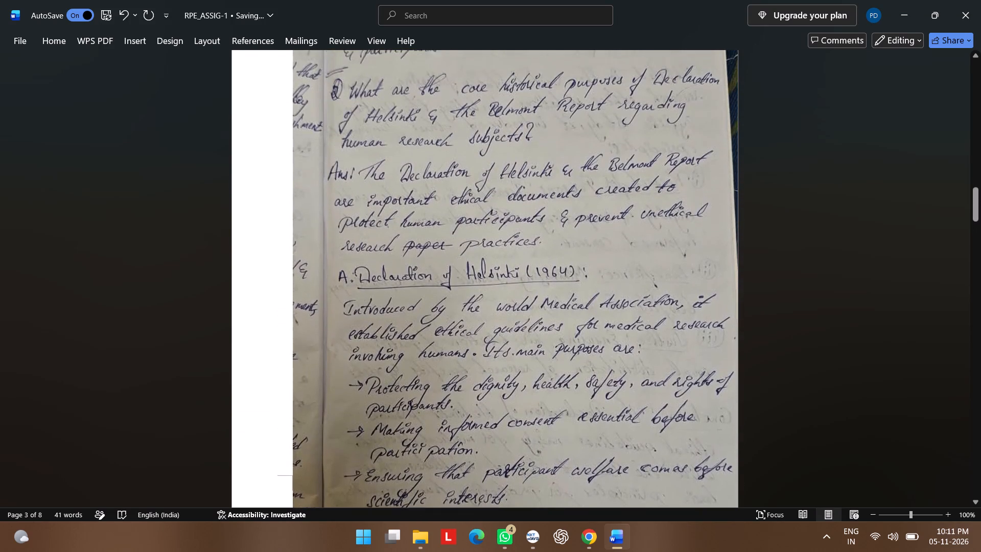
pyautogui.hscroll(1, 392, 413)
pyautogui.click(430, 383)
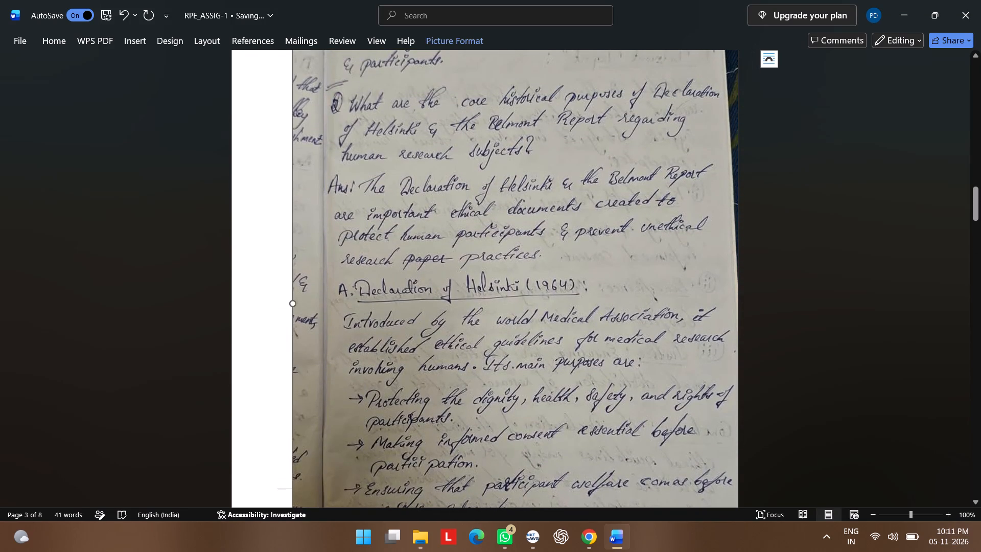
pyautogui.press('Delete')
# Delete all remaining handwritten answer pictures, from the Potential Risks & Benefits page through the last answer page.
pyautogui.click(431, 381)
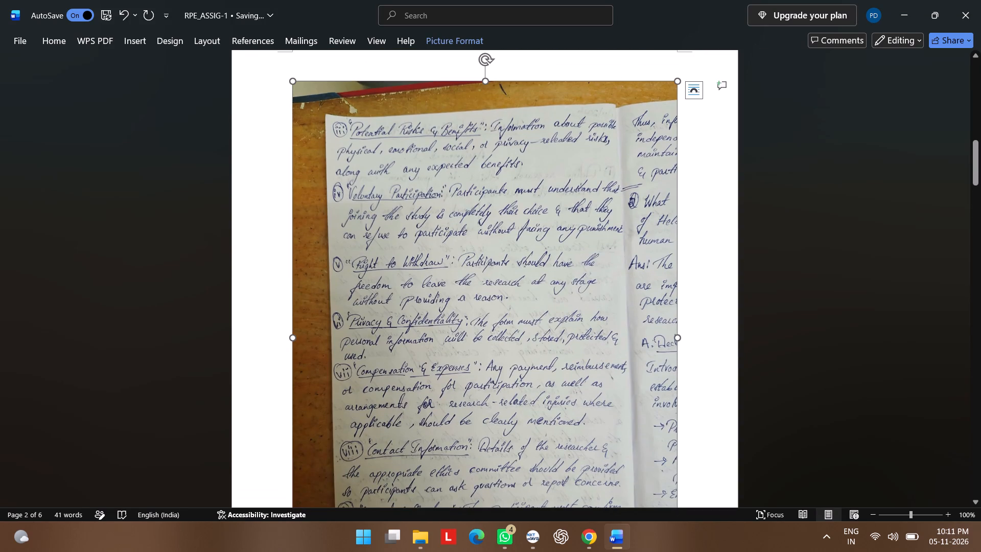
pyautogui.press('Delete')
pyautogui.scroll(-20, 433, 355)
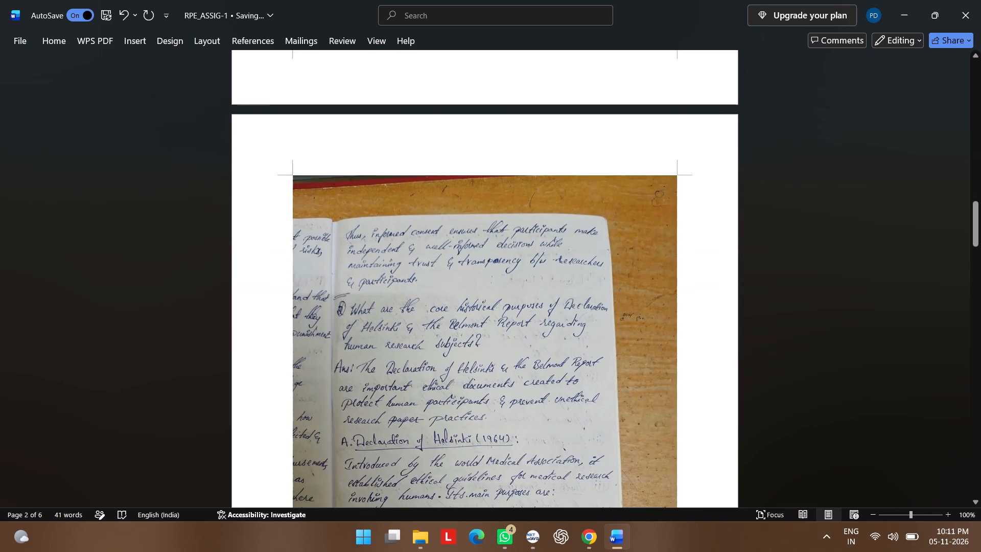
pyautogui.click(427, 372)
pyautogui.press('Delete')
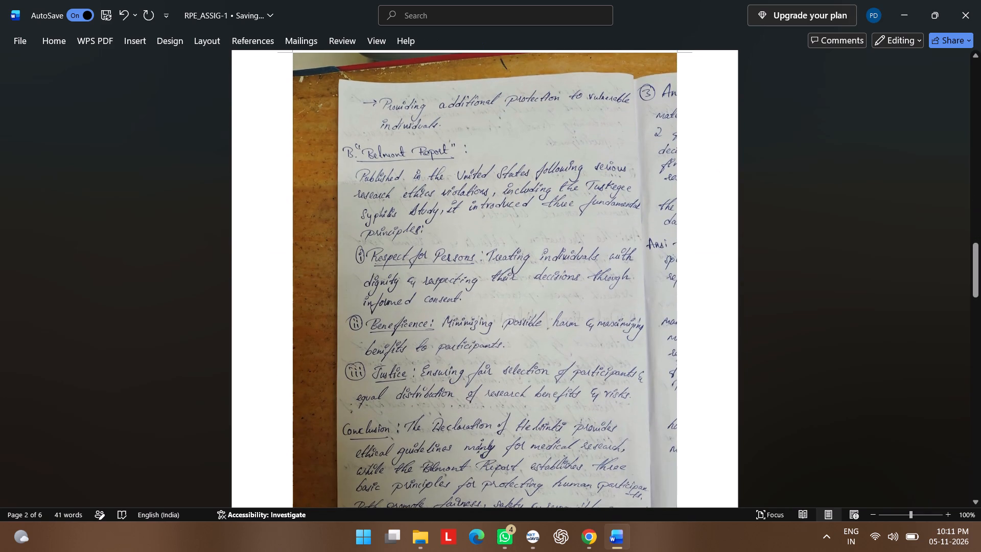
pyautogui.click(427, 371)
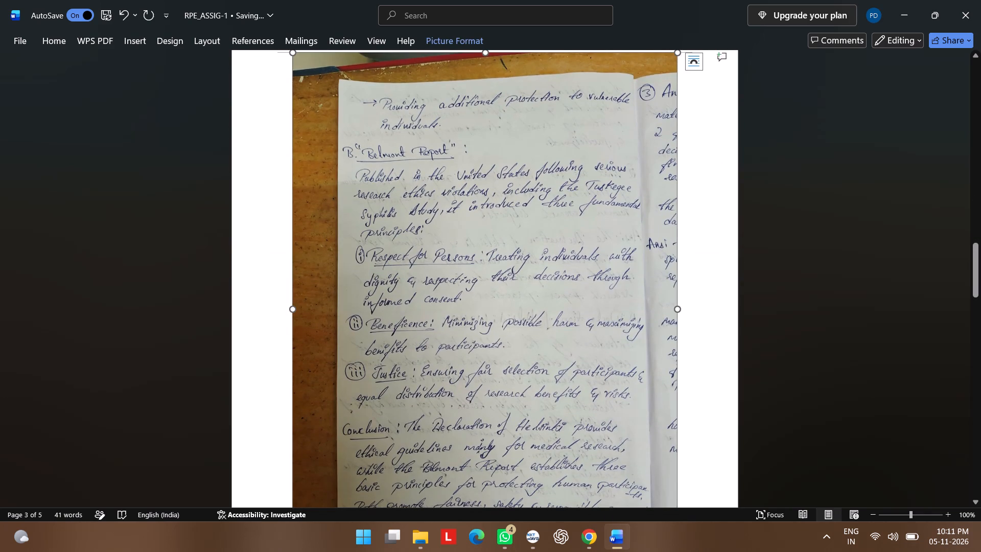
pyautogui.press('Delete')
pyautogui.click(415, 354)
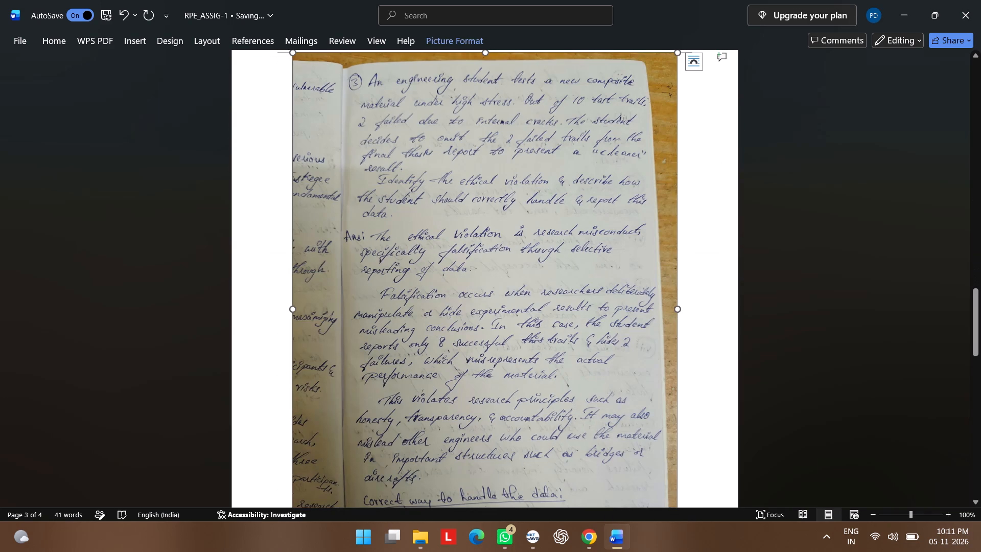
pyautogui.press('Delete')
pyautogui.click(413, 352)
pyautogui.press('Delete')
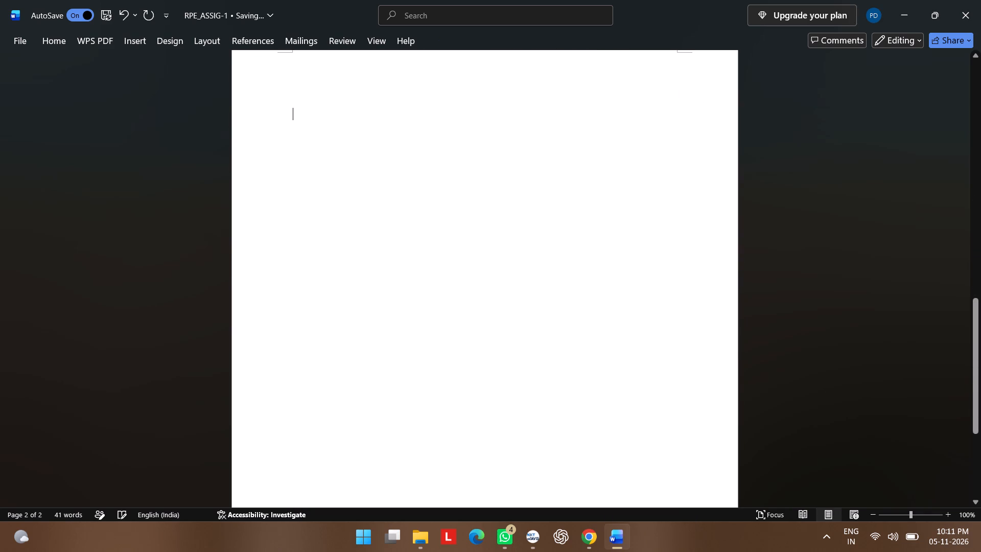
# Remove the leftover empty lines at the top of page 2, after the cover page.
pyautogui.scroll(-20, 381, 233)
pyautogui.scroll(-19, 381, 233)
pyautogui.scroll(3, 399, 285)
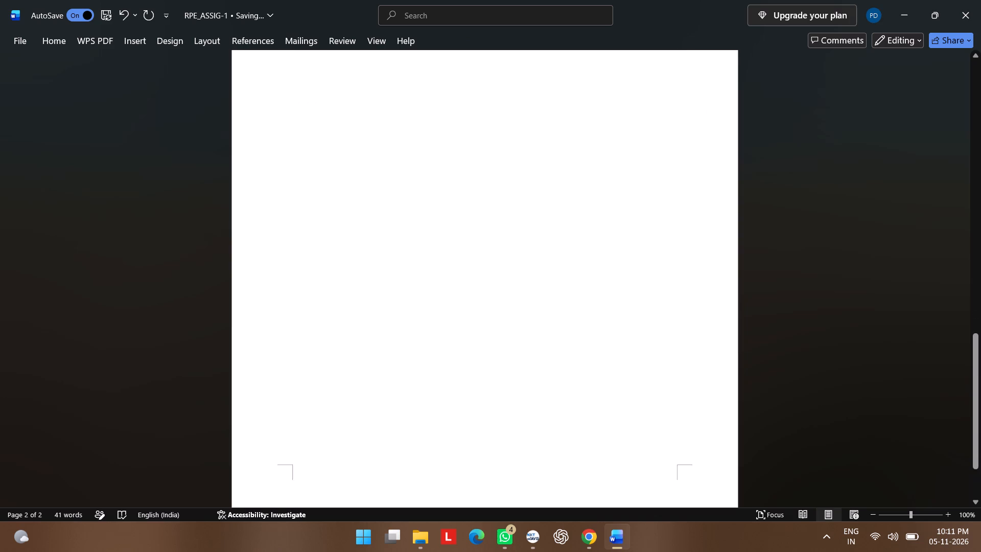
pyautogui.scroll(20, 399, 285)
pyautogui.scroll(14, 399, 285)
pyautogui.scroll(-20, 415, 277)
pyautogui.scroll(-2, 415, 277)
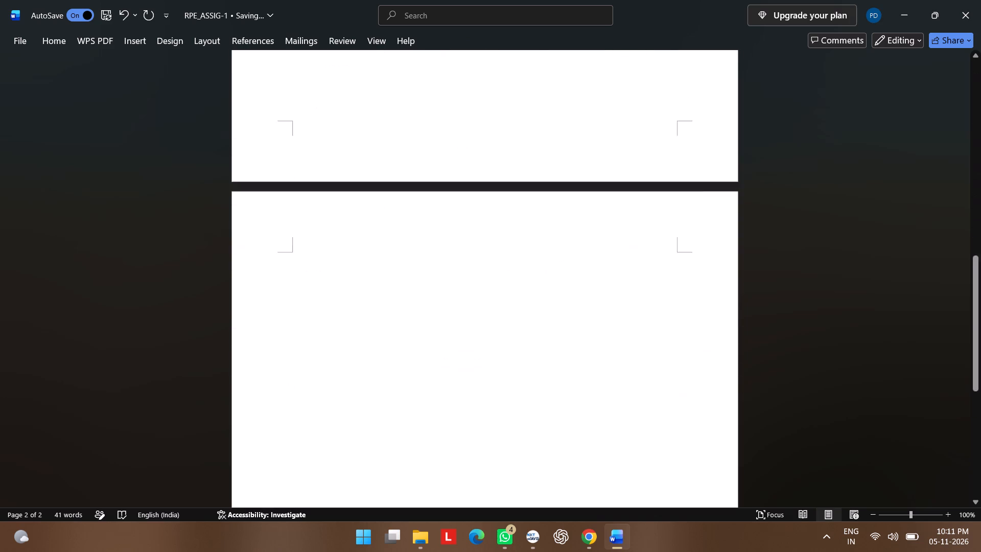
pyautogui.scroll(-15, 415, 281)
pyautogui.scroll(20, 413, 288)
pyautogui.scroll(5, 413, 288)
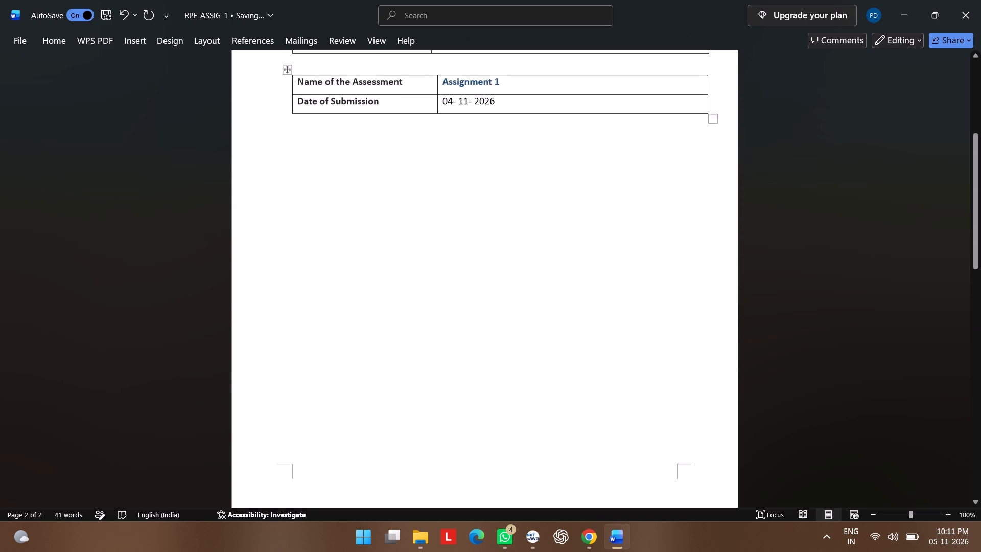
pyautogui.scroll(-9, 410, 279)
pyautogui.press('BackSpace')
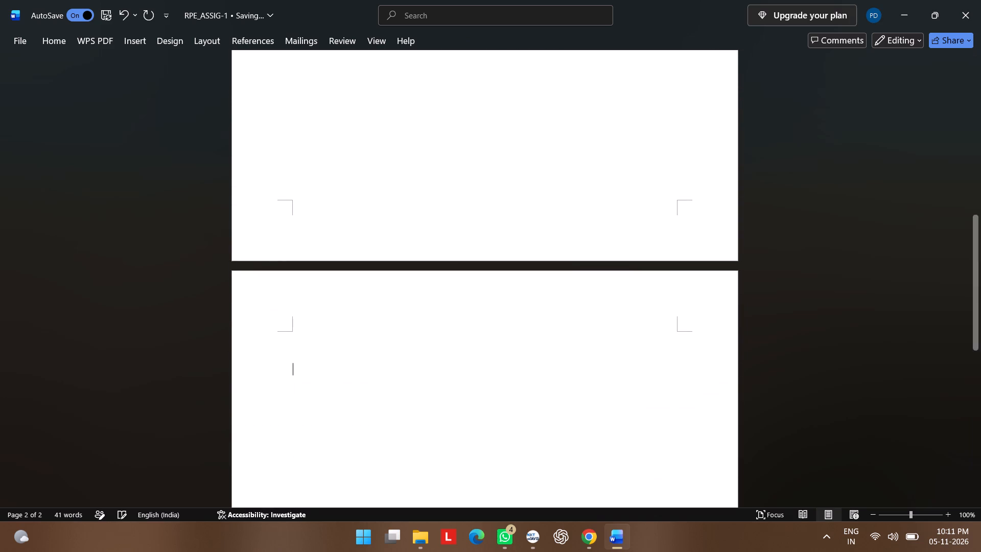
pyautogui.press('BackSpace')
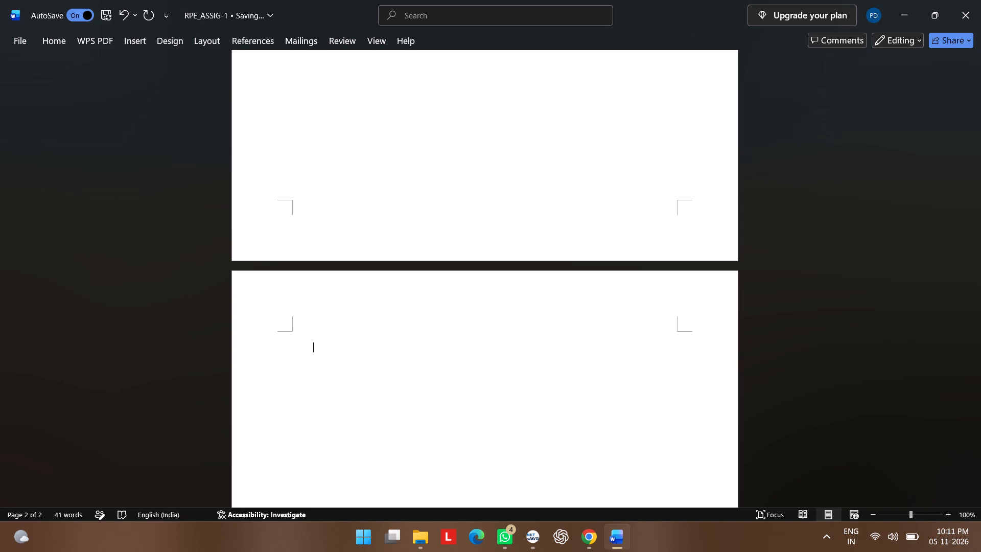
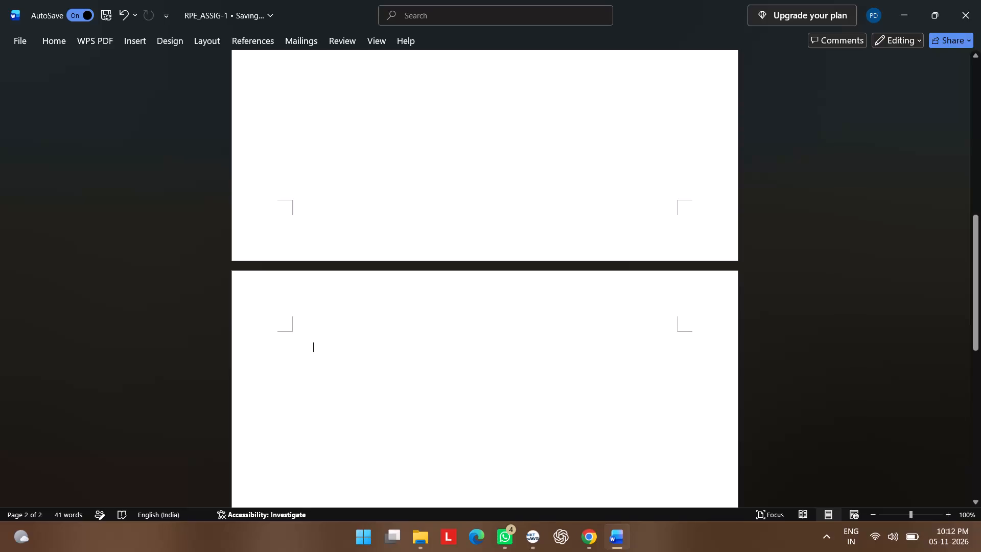
# Paste the copied picture of the first handwritten Assignment-1 page after the cover page.
pyautogui.hotkey('ctrl', 'v')
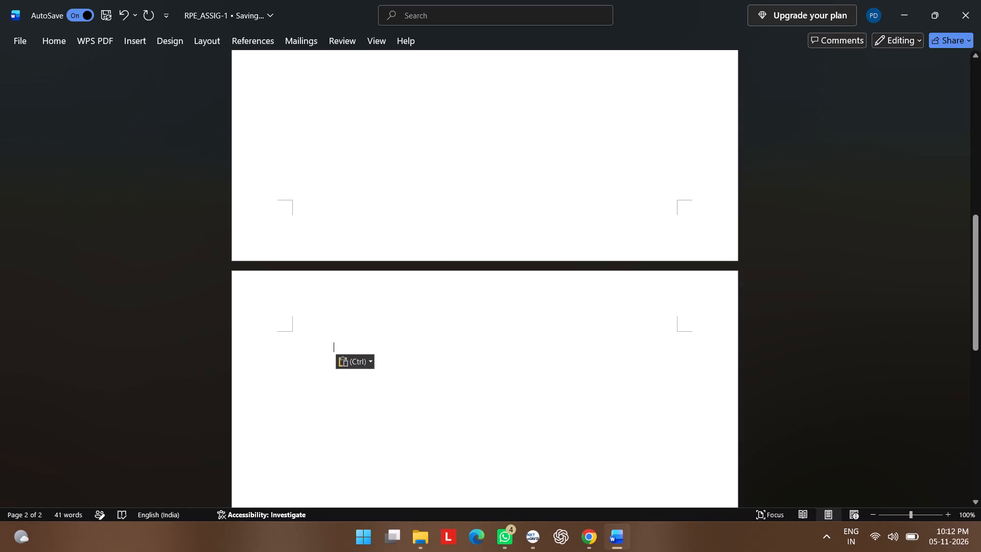
pyautogui.click(371, 361)
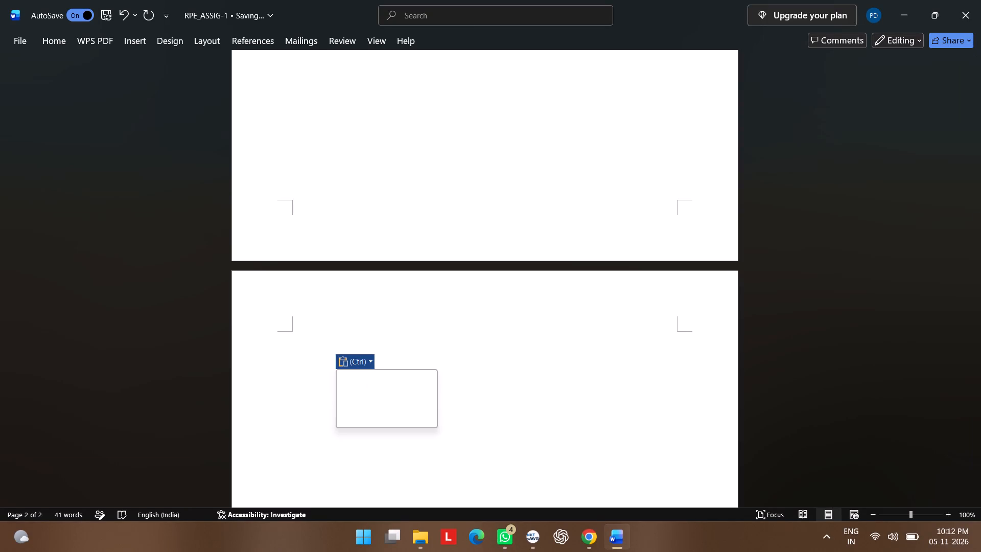
pyautogui.click(385, 404)
pyautogui.scroll(8, 372, 355)
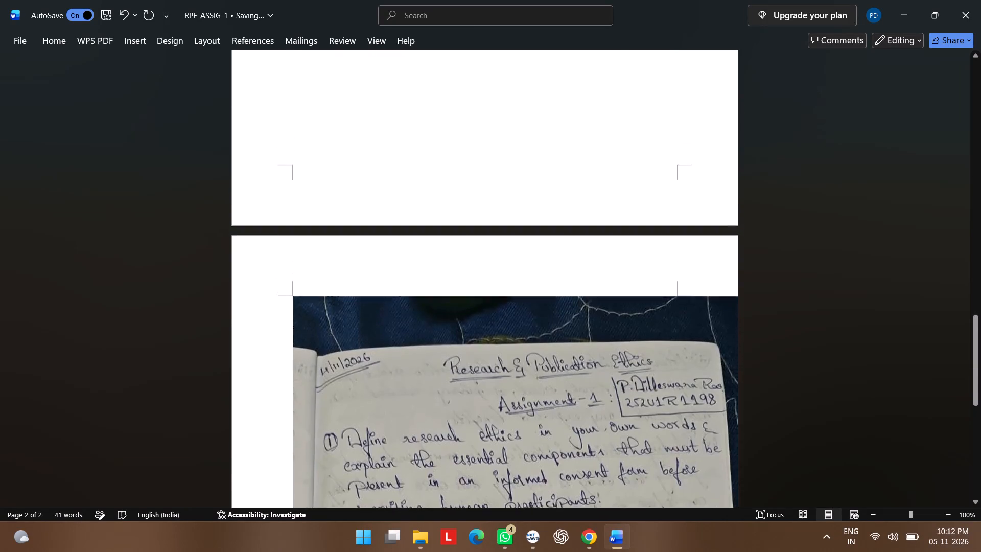
pyautogui.scroll(18, 368, 351)
pyautogui.scroll(9, 355, 343)
pyautogui.scroll(-9, 355, 343)
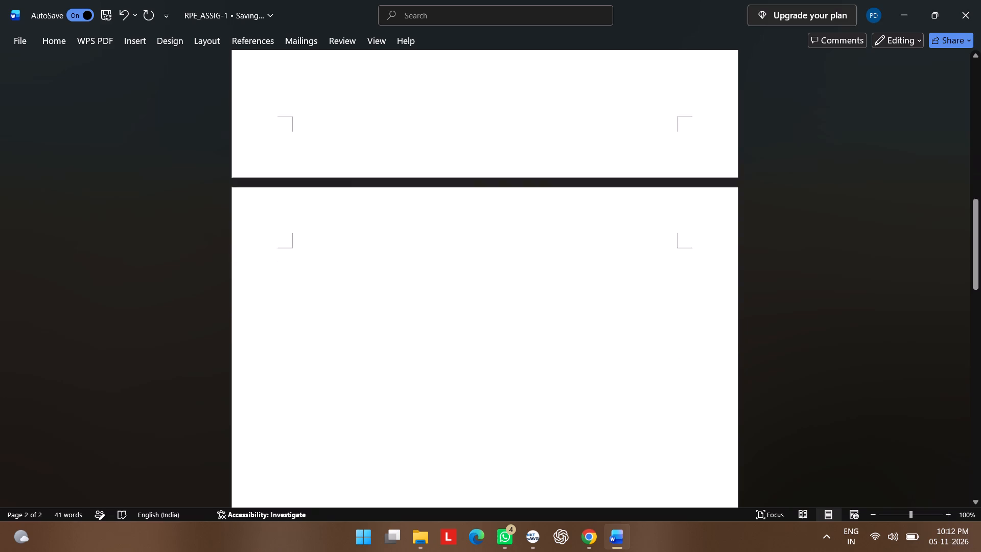
pyautogui.scroll(-2, 352, 340)
pyautogui.scroll(8, 312, 333)
# Delete the small empty shape at the top margin corner of the blank page 2.
pyautogui.click(309, 333)
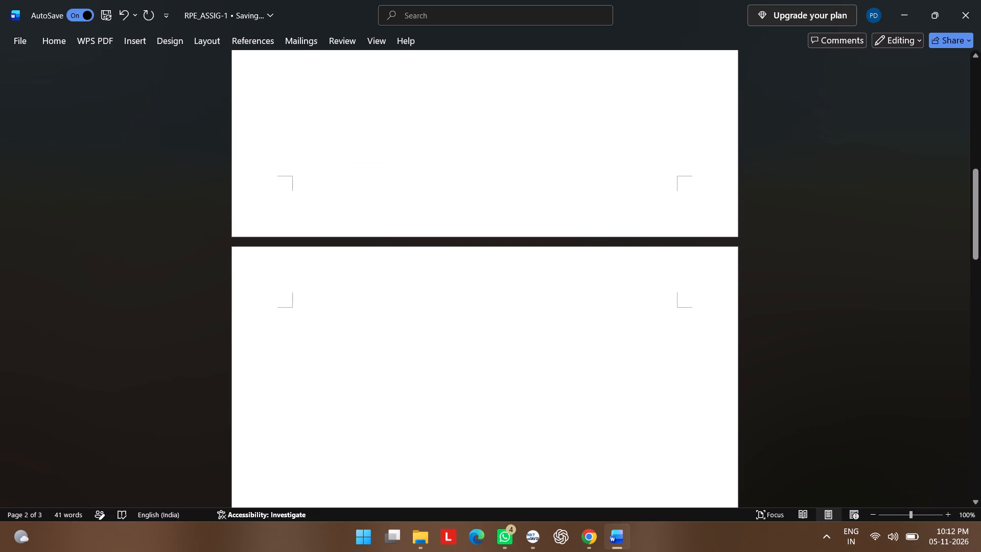
pyautogui.doubleClick(303, 326)
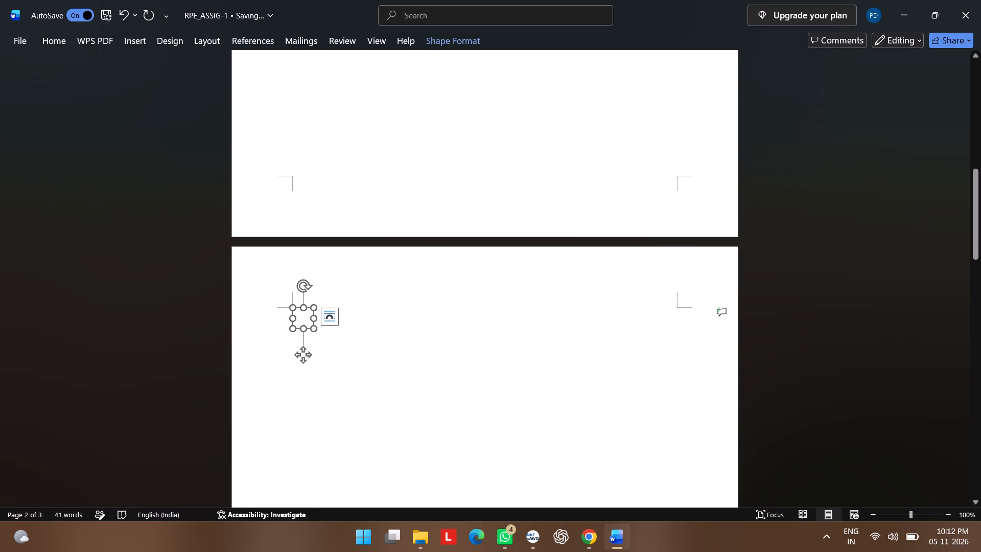
pyautogui.click(329, 334)
pyautogui.press('BackSpace')
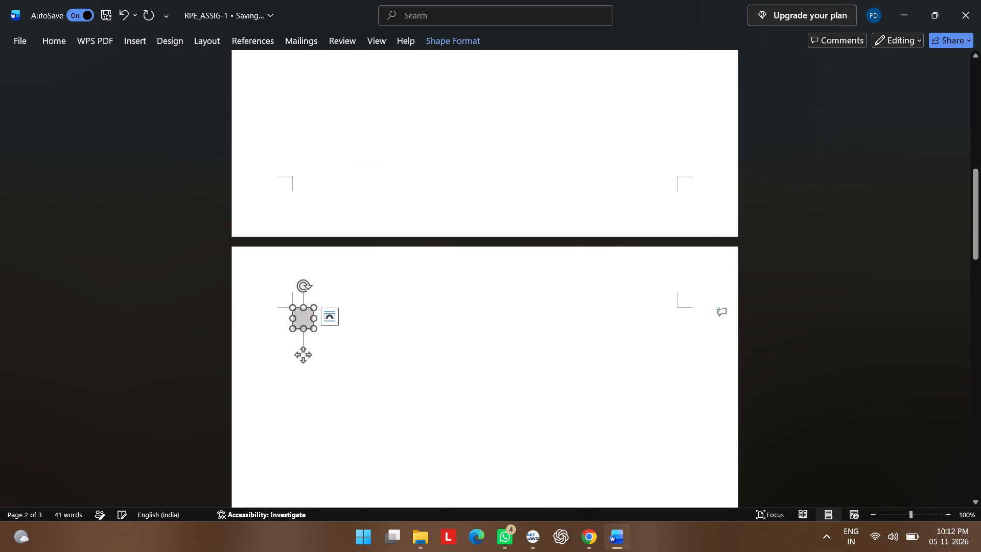
pyautogui.press('BackSpace')
pyautogui.scroll(1, 332, 329)
pyautogui.hscroll(1, 332, 329)
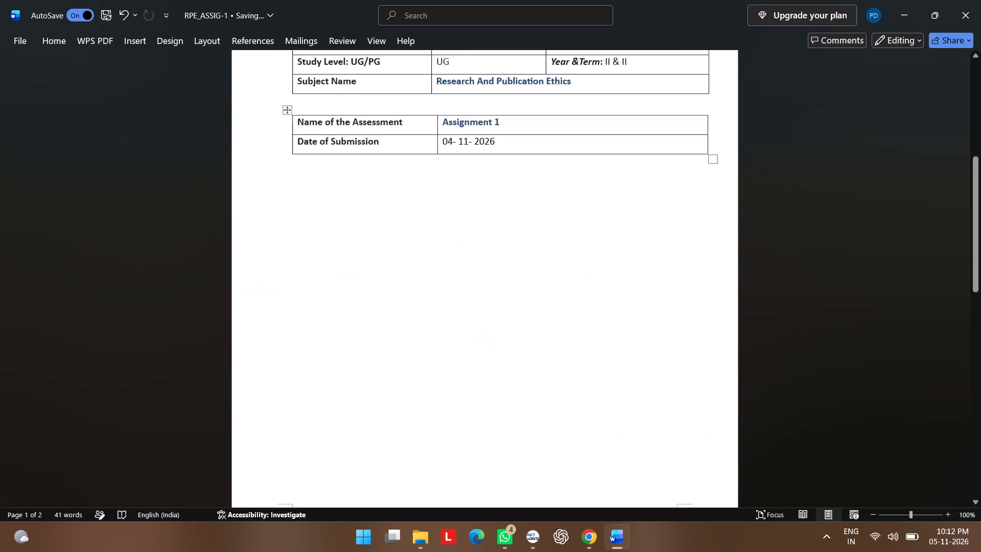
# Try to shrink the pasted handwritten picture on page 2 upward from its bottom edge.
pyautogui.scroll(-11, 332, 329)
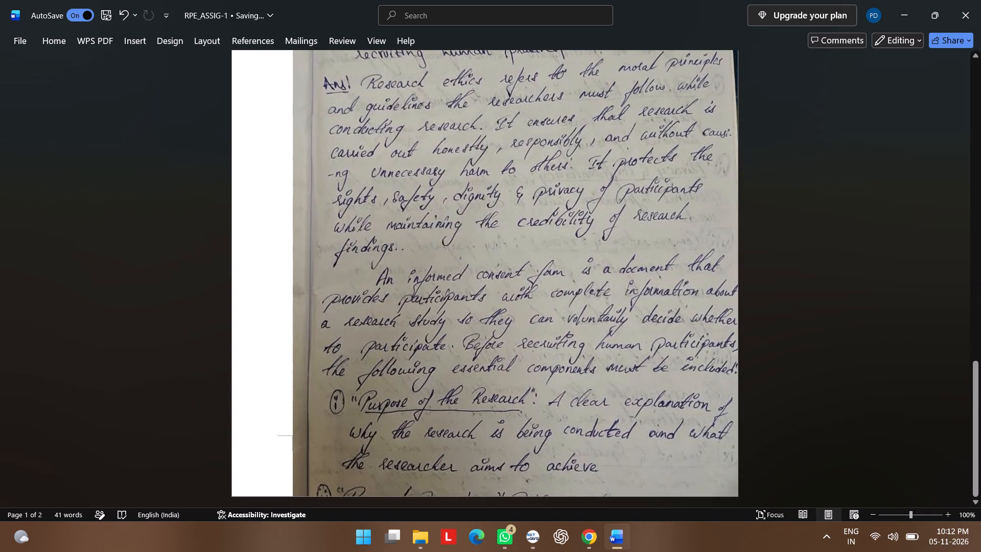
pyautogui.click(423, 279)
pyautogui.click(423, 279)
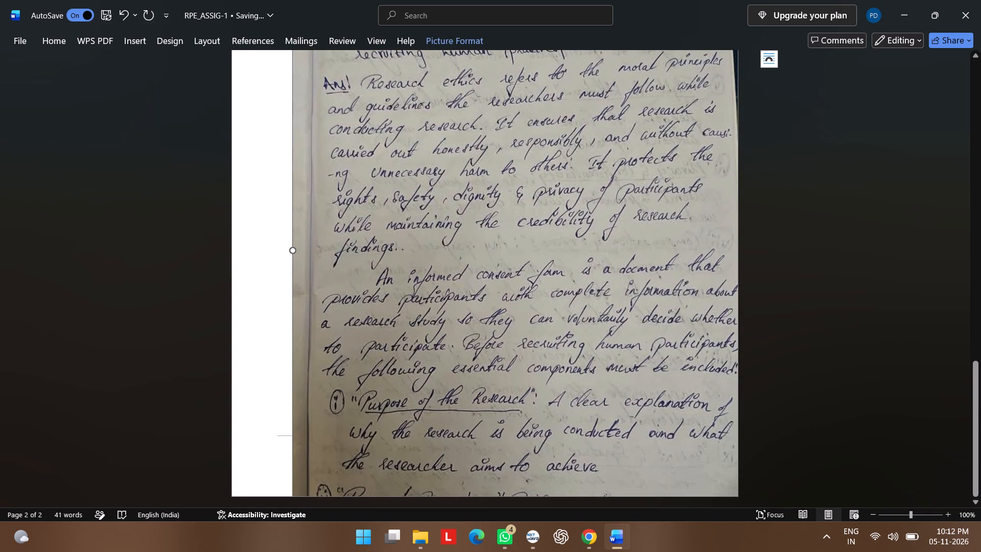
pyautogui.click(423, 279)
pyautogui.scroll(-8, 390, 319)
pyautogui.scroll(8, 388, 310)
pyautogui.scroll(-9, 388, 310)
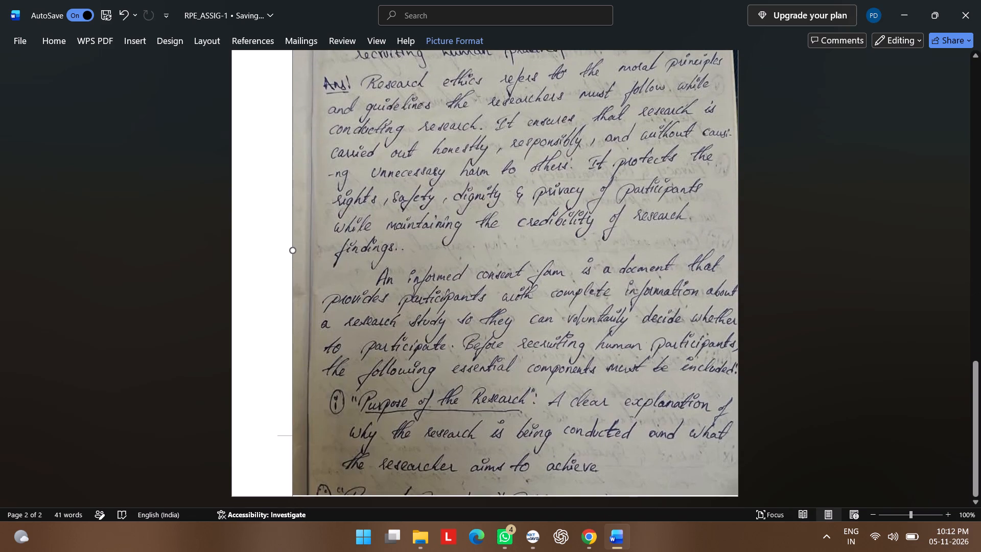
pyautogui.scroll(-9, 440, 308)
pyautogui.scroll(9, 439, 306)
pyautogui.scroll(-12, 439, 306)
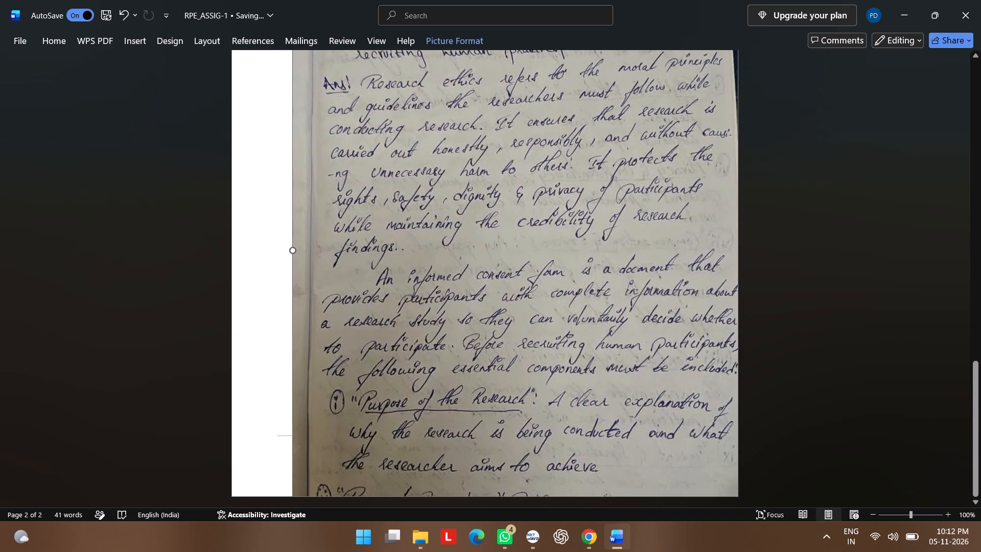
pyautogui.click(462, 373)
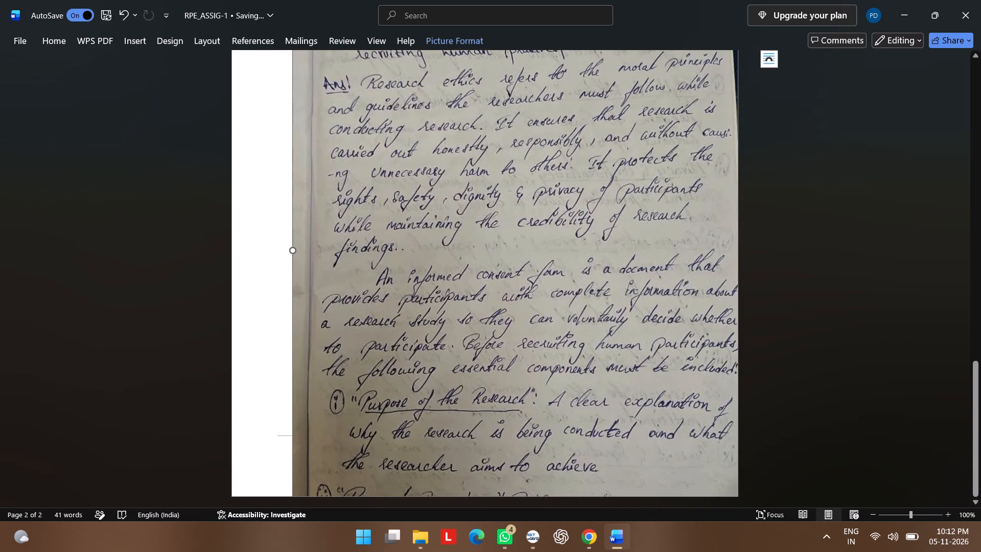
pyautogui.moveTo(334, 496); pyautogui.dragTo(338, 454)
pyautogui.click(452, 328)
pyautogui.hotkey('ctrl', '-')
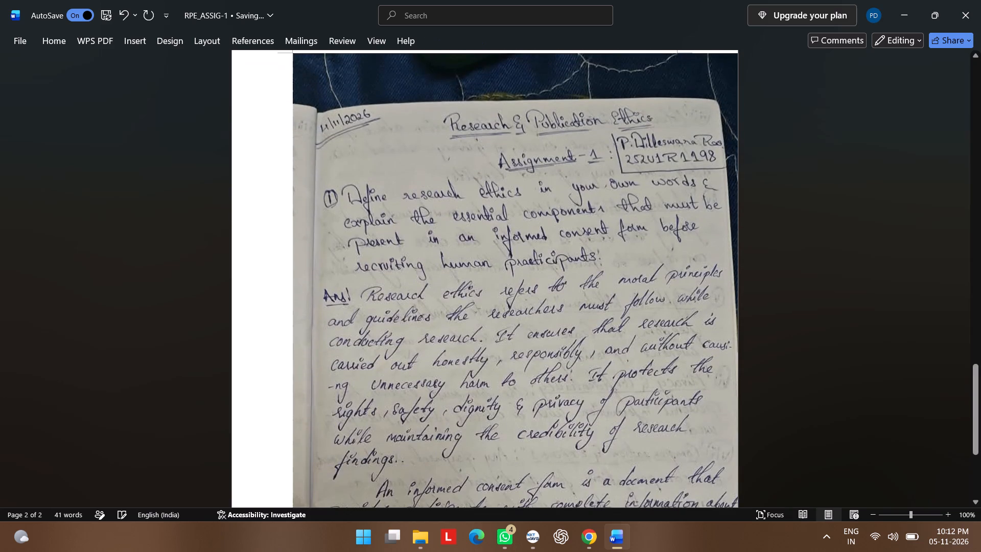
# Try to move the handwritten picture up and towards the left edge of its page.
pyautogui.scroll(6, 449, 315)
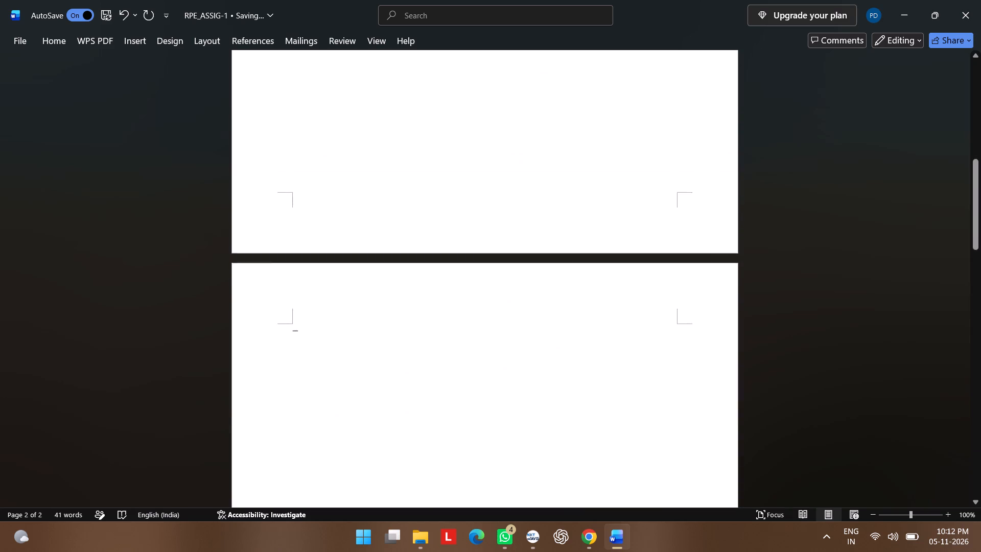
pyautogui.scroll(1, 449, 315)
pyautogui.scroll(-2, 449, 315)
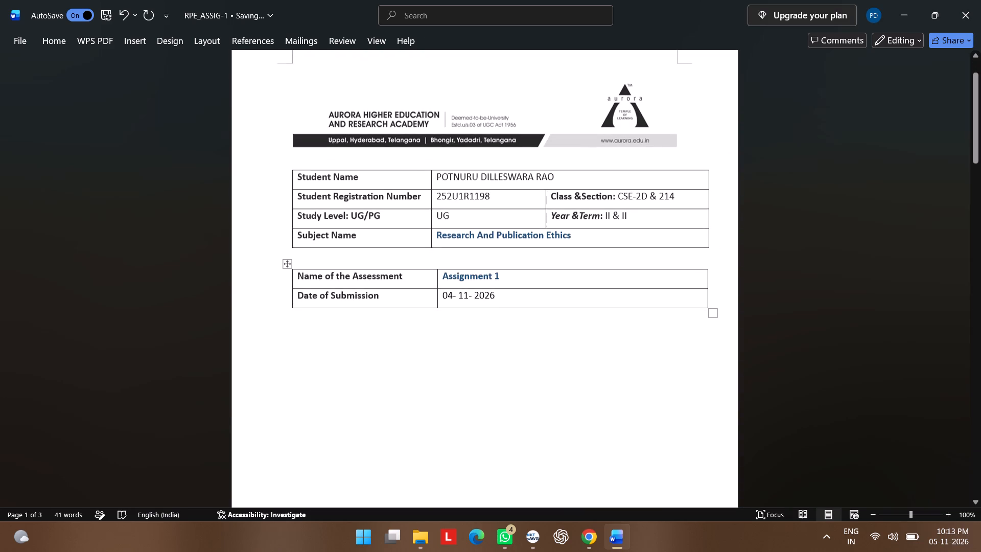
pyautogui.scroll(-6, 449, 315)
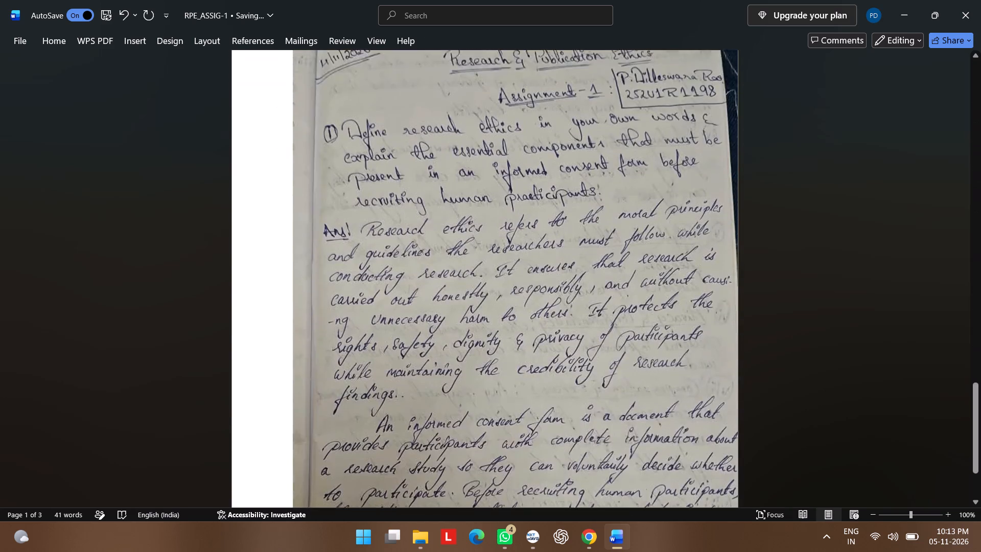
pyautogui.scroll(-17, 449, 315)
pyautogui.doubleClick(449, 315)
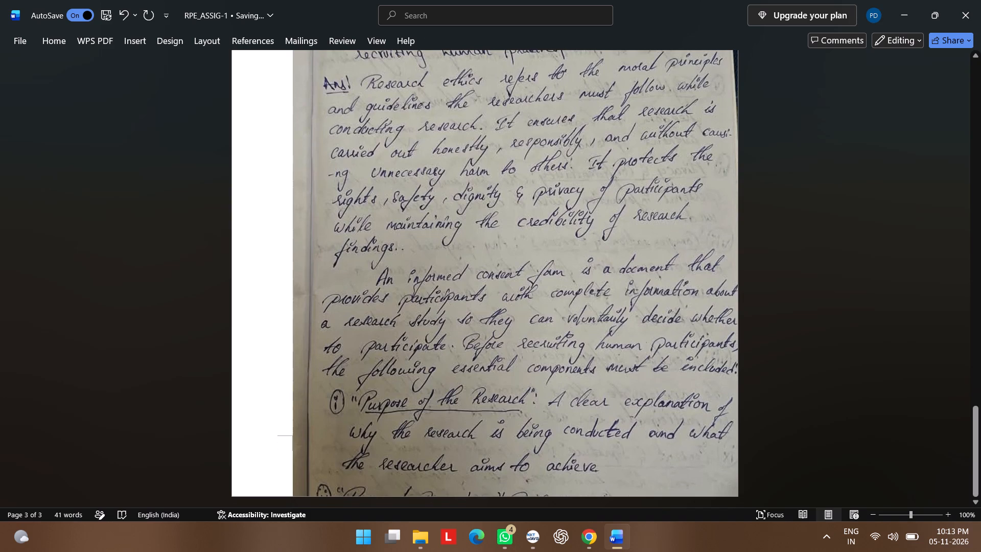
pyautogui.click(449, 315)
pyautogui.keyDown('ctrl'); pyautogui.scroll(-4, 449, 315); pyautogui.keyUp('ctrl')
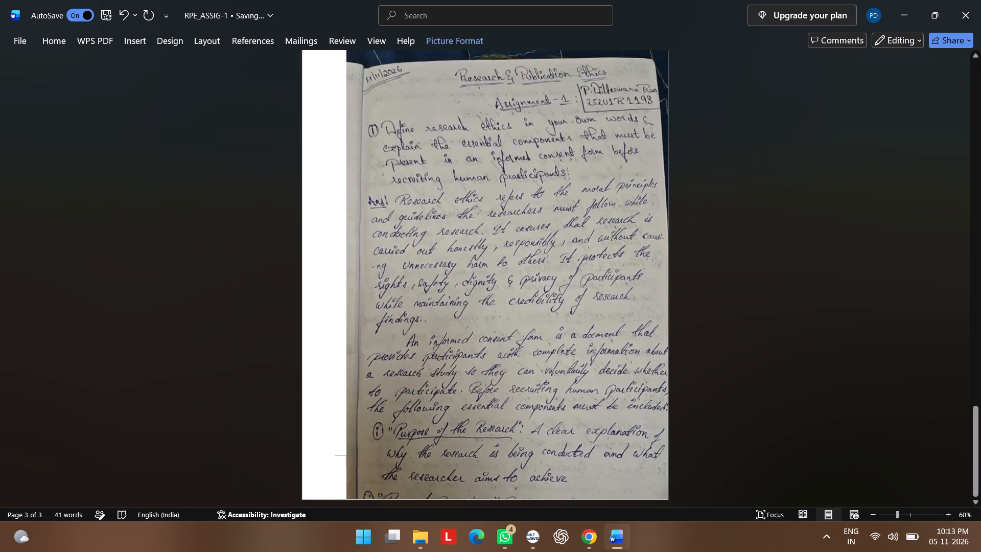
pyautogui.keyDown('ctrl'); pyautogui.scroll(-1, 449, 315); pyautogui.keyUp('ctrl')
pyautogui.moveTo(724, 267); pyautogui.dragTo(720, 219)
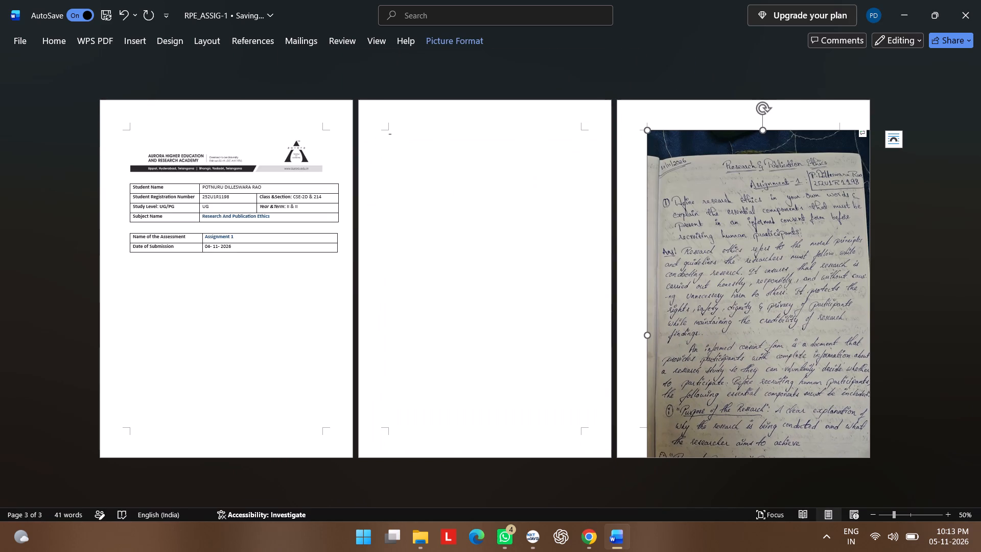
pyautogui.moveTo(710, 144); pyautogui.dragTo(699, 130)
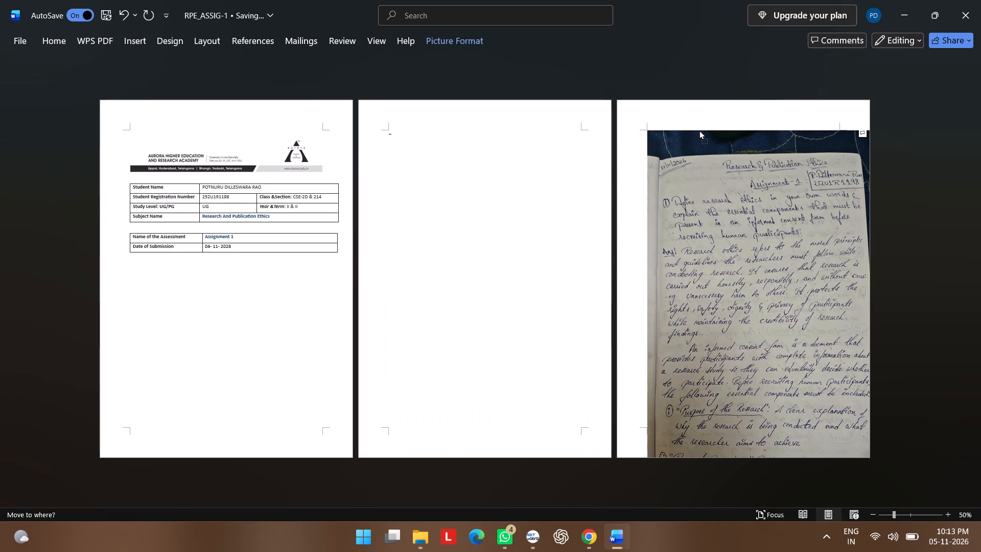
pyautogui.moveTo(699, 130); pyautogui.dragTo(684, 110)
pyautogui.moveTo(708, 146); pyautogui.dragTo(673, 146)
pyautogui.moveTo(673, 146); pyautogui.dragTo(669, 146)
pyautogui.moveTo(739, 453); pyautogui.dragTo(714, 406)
# Narrow the handwritten picture horizontally so its width fits within the page's side margins.
pyautogui.moveTo(650, 334); pyautogui.dragTo(673, 334)
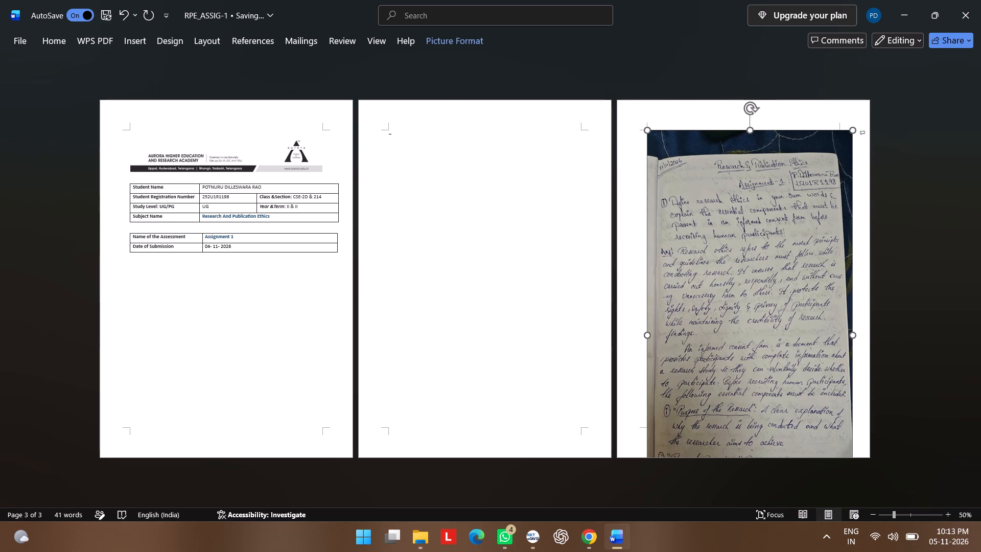
pyautogui.moveTo(673, 334); pyautogui.dragTo(709, 335)
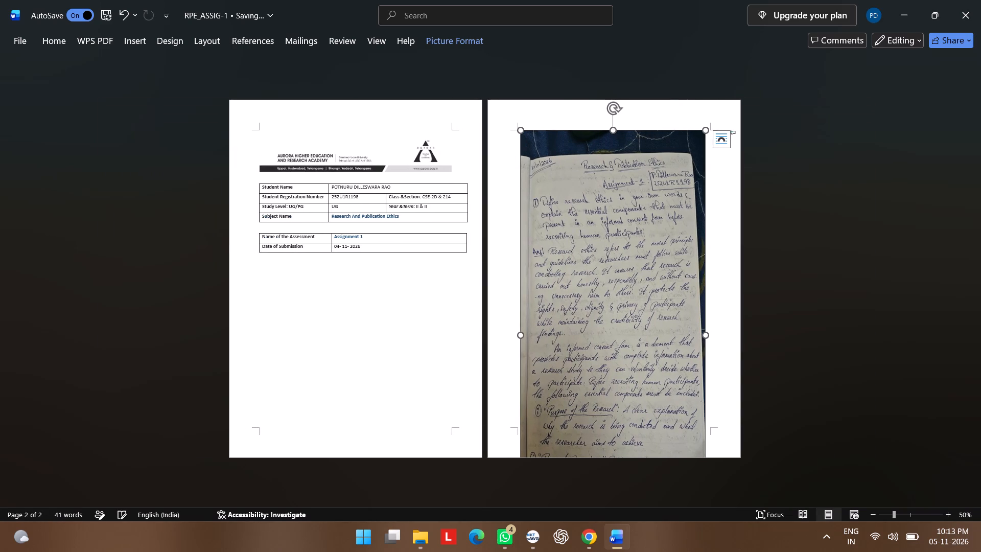
pyautogui.moveTo(707, 337); pyautogui.dragTo(688, 337)
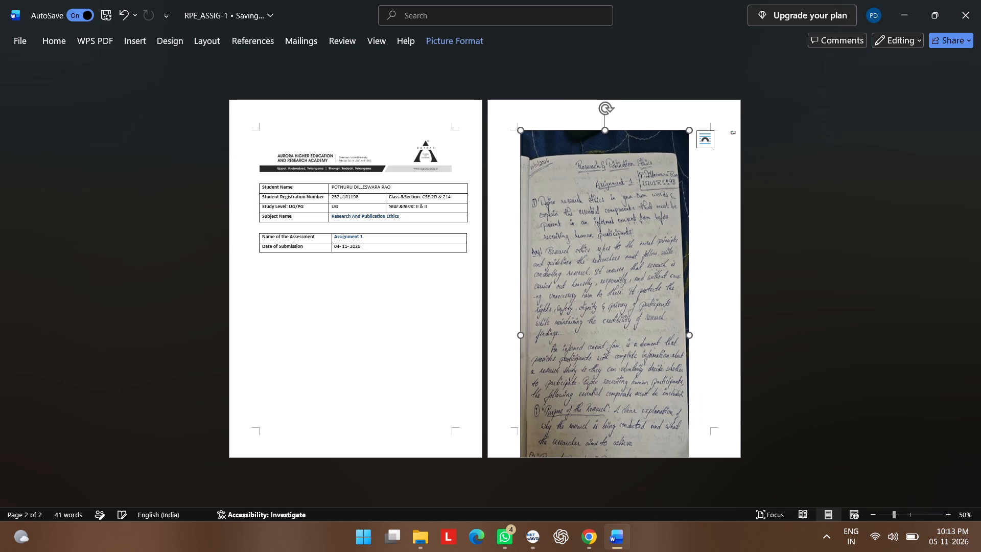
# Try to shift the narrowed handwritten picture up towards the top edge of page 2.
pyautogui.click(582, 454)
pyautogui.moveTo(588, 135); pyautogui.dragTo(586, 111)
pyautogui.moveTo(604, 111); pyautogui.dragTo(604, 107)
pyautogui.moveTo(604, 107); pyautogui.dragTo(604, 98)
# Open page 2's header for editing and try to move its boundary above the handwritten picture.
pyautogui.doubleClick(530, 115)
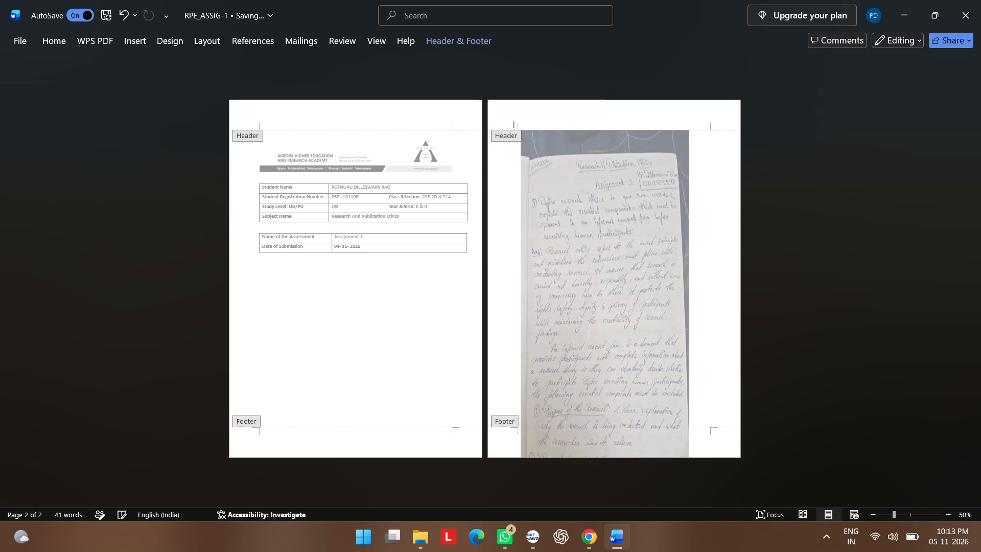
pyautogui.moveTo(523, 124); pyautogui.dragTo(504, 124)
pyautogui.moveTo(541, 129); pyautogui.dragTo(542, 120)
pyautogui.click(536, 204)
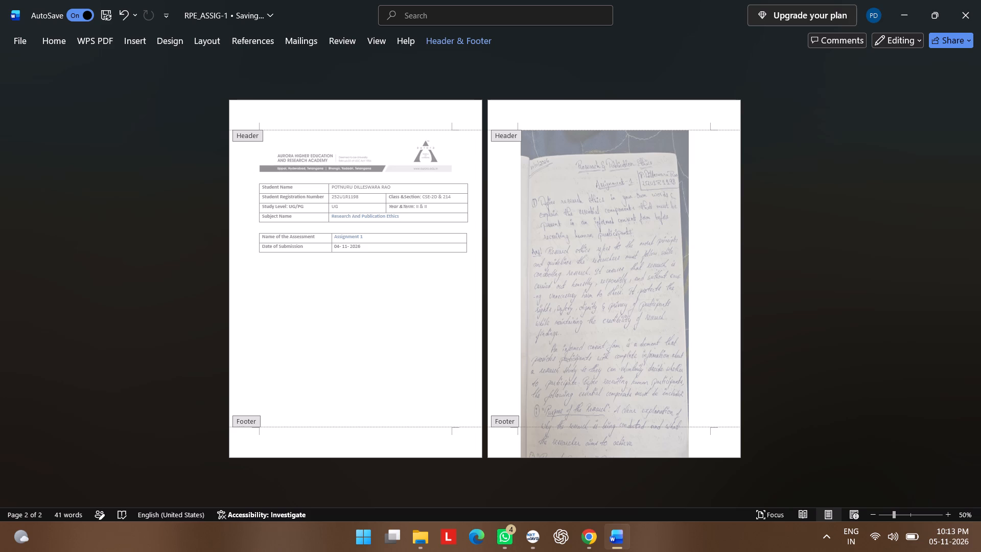
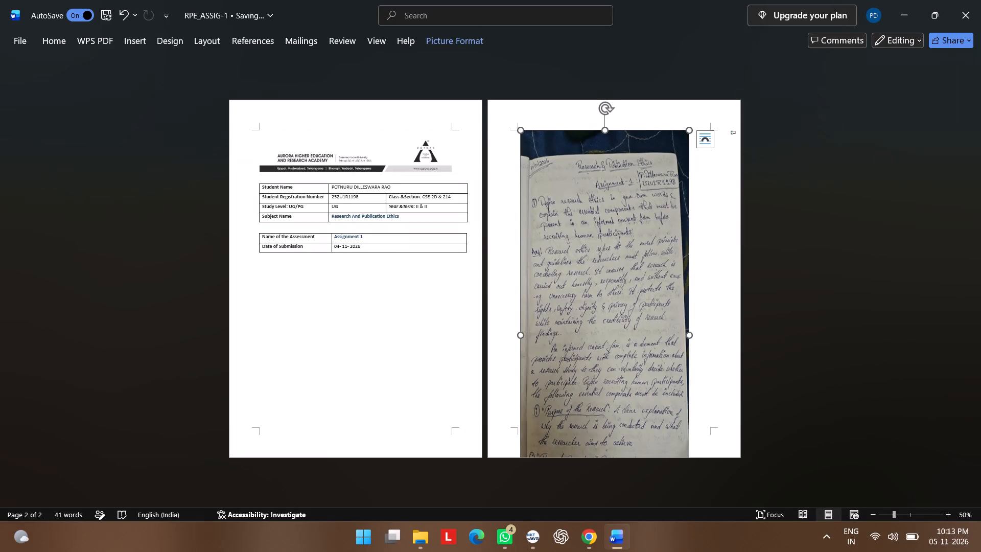
# Delete the narrowed handwritten picture and remove the blank page 2 left behind it.
pyautogui.click(624, 275)
pyautogui.press('Delete')
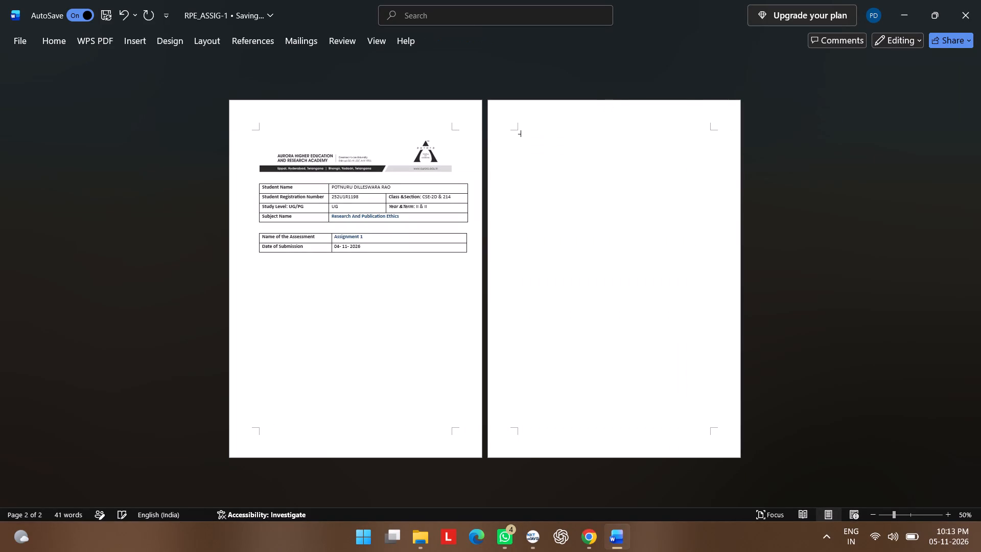
pyautogui.press('BackSpace')
pyautogui.press('BackSpace')
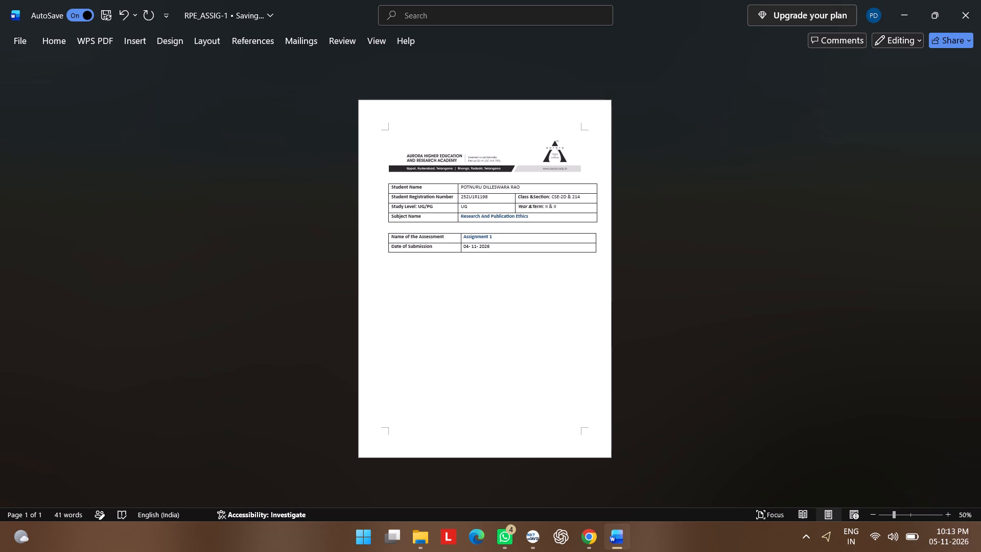
# Start a new page after the cover page and paste the handwritten answer picture there at its original width.
pyautogui.press('Return')
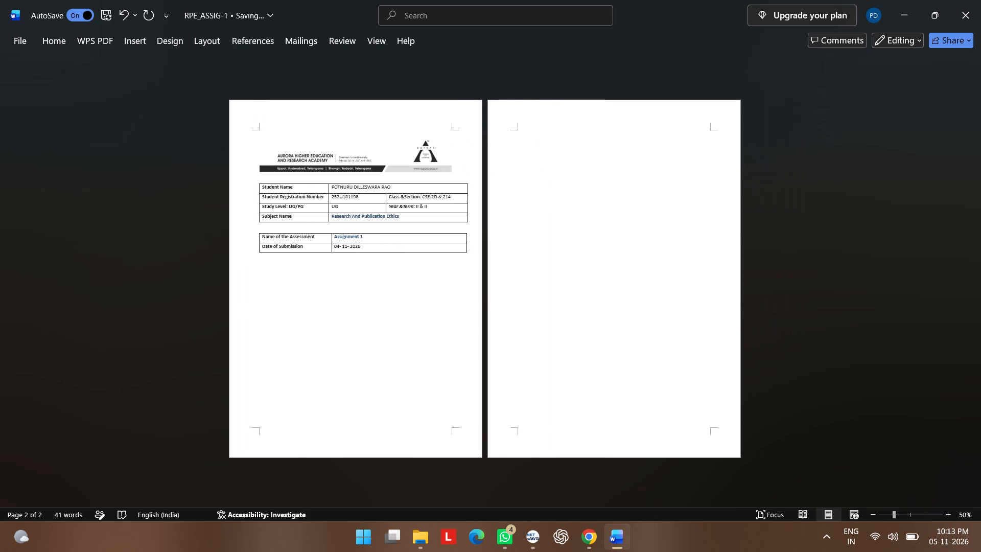
pyautogui.hotkey('ctrl', 'v')
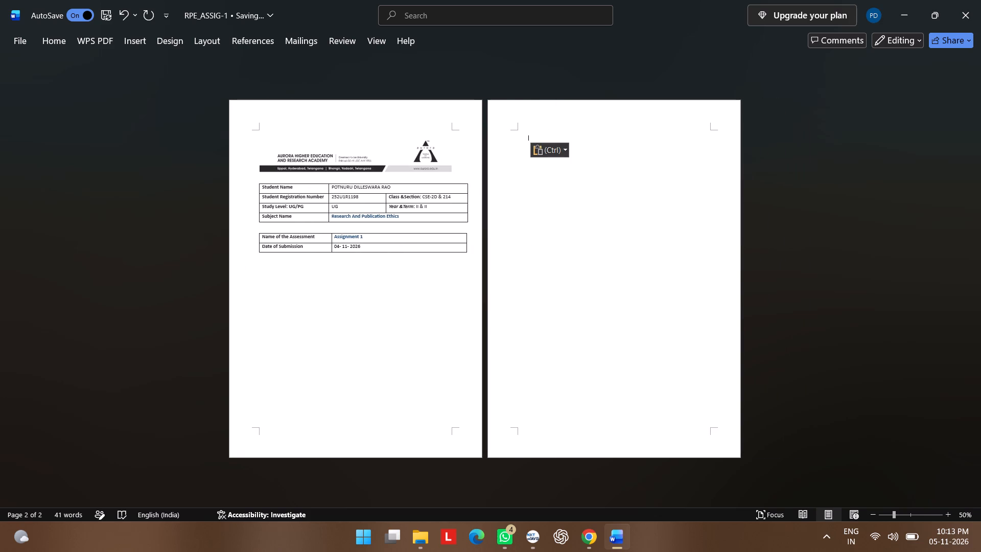
pyautogui.click(538, 146)
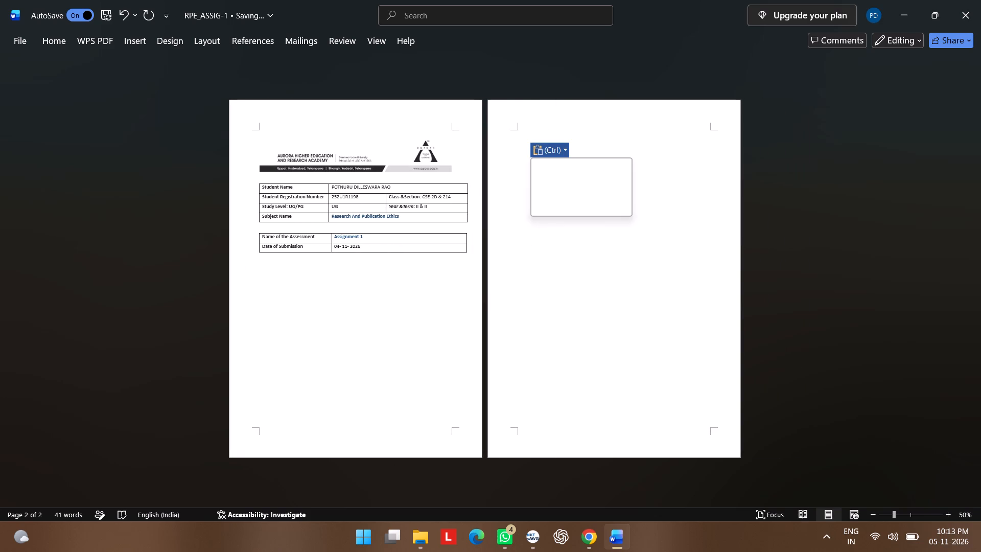
pyautogui.click(578, 187)
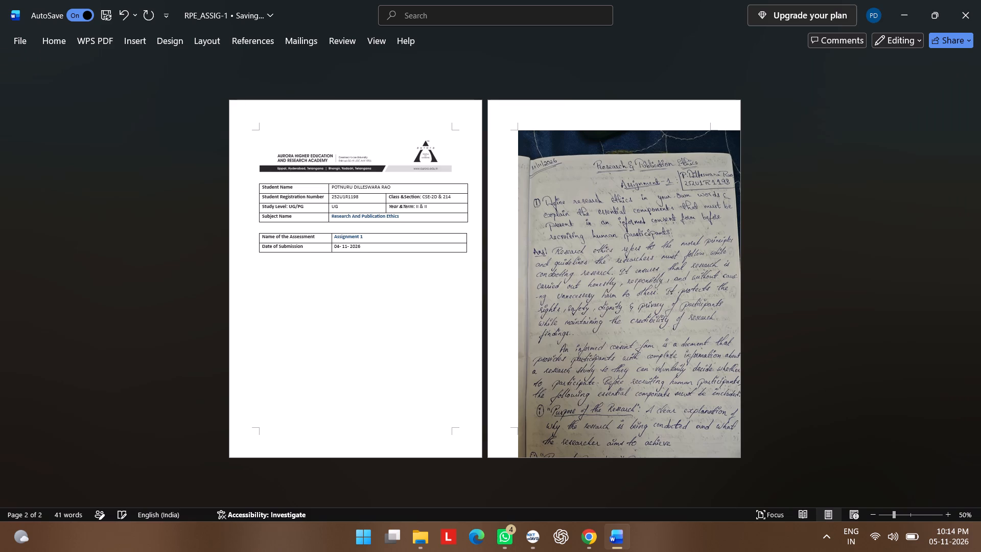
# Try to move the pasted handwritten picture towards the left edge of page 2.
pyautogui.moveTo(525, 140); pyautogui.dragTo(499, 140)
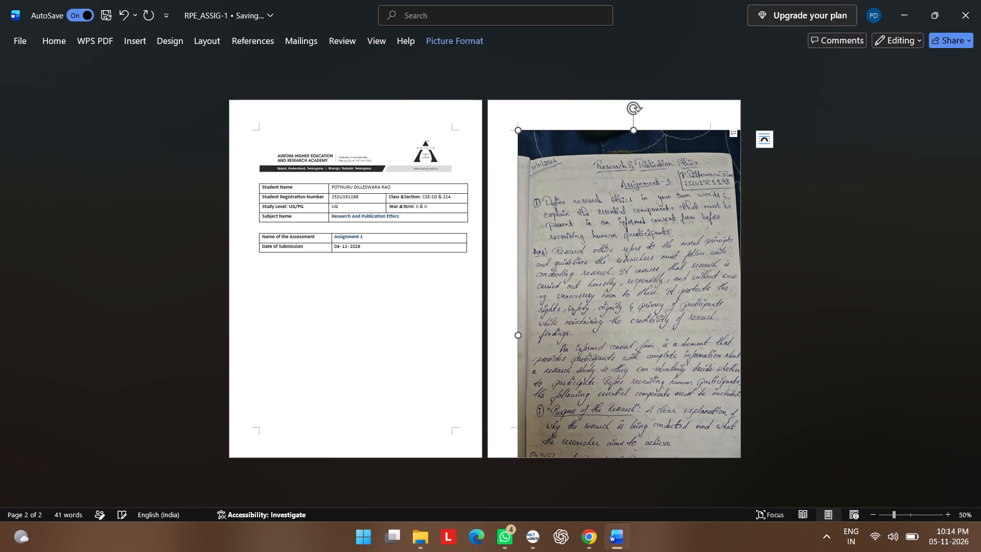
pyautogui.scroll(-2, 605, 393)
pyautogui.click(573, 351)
# Crop the top of the handwritten picture to trim most of the dark fabric strip above the notebook page.
pyautogui.rightClick(610, 188)
pyautogui.click(656, 111)
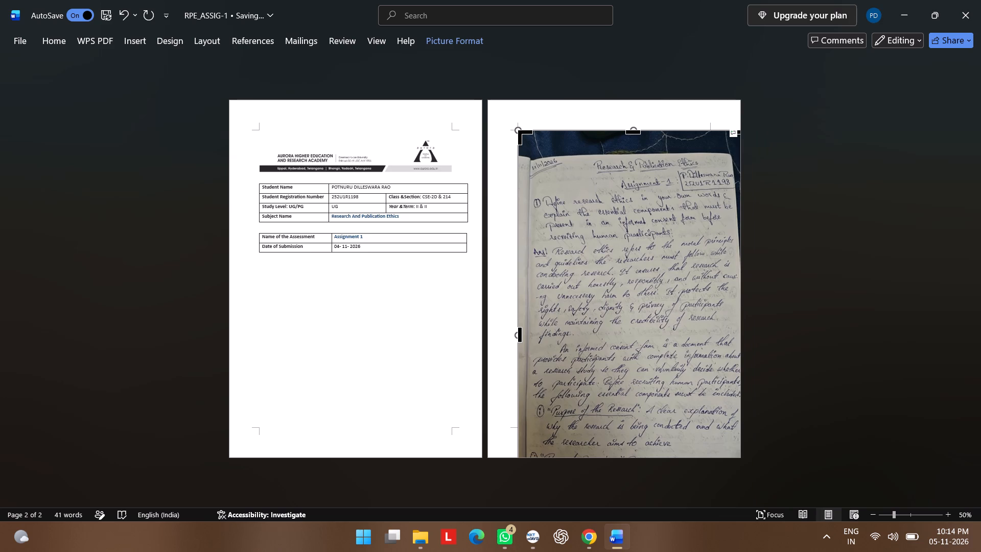
pyautogui.moveTo(632, 131); pyautogui.dragTo(633, 132)
pyautogui.moveTo(633, 132); pyautogui.dragTo(633, 147)
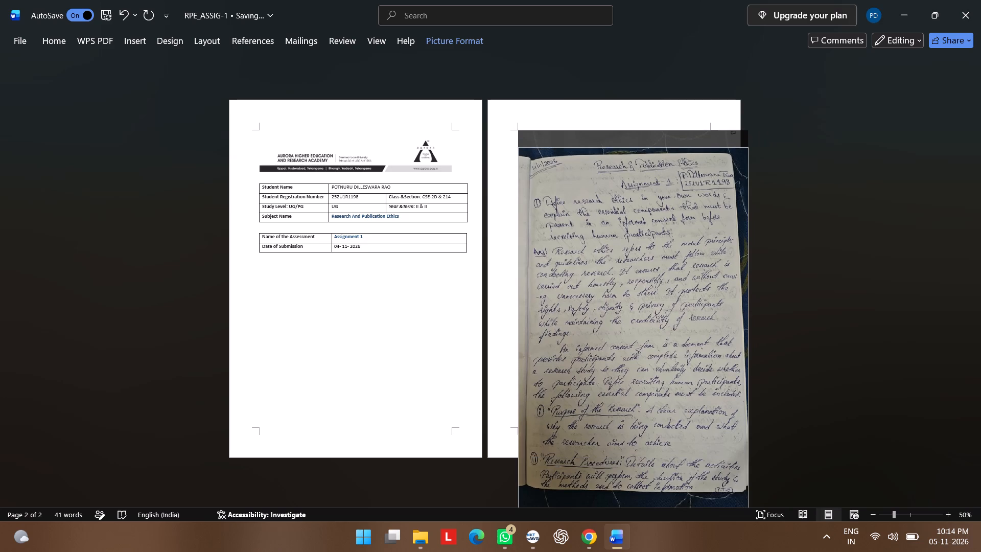
pyautogui.moveTo(633, 147); pyautogui.dragTo(633, 154)
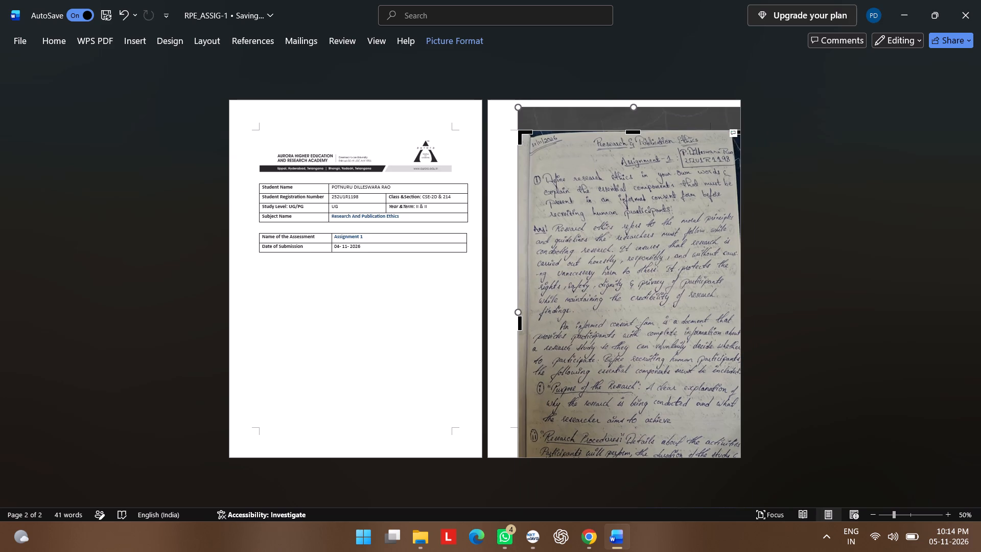
pyautogui.click(620, 238)
pyautogui.moveTo(627, 133); pyautogui.dragTo(628, 125)
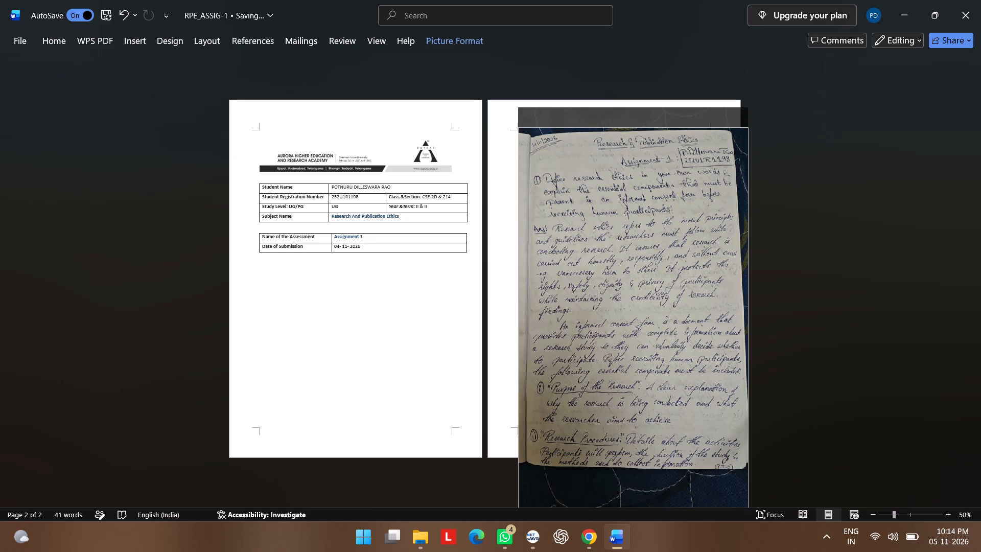
pyautogui.moveTo(628, 125); pyautogui.dragTo(628, 128)
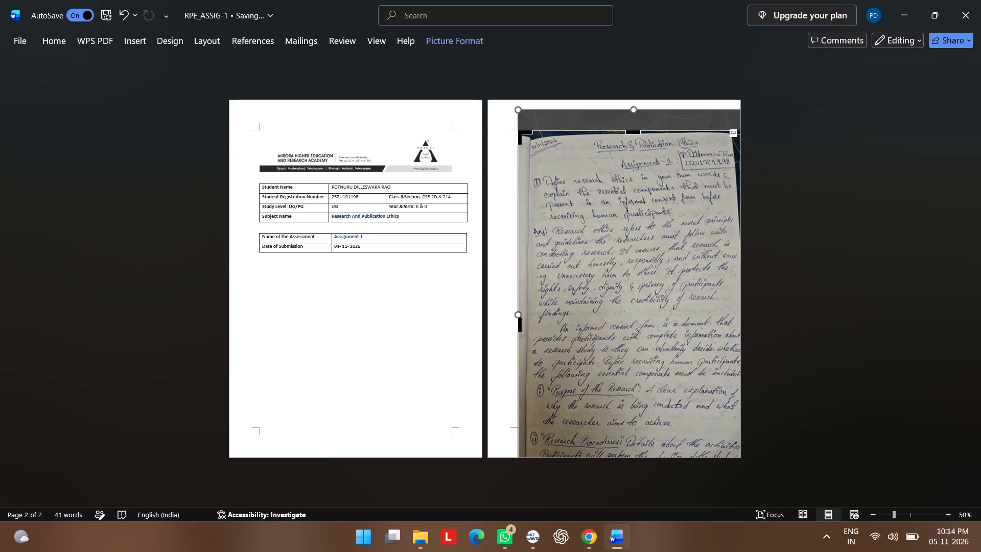
pyautogui.click(620, 252)
pyautogui.press('Return')
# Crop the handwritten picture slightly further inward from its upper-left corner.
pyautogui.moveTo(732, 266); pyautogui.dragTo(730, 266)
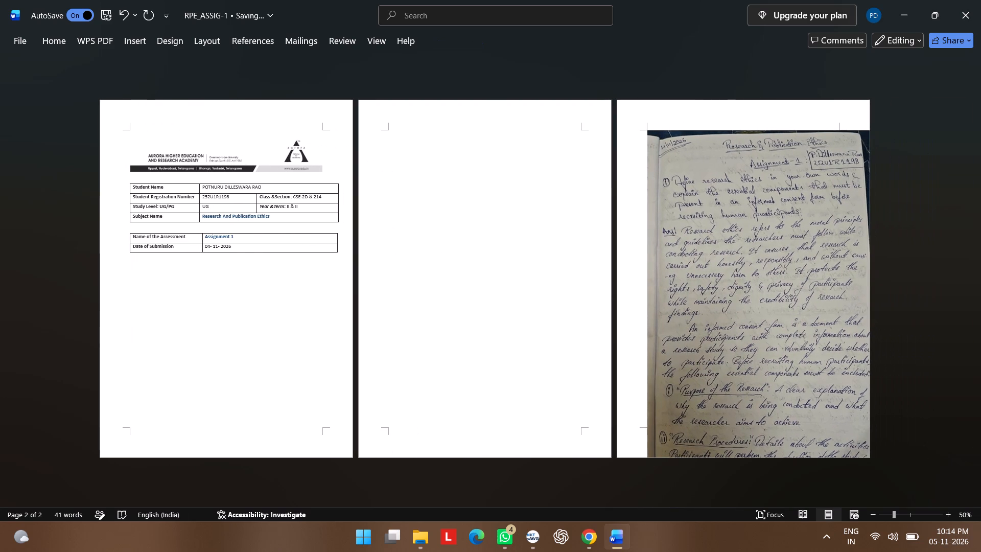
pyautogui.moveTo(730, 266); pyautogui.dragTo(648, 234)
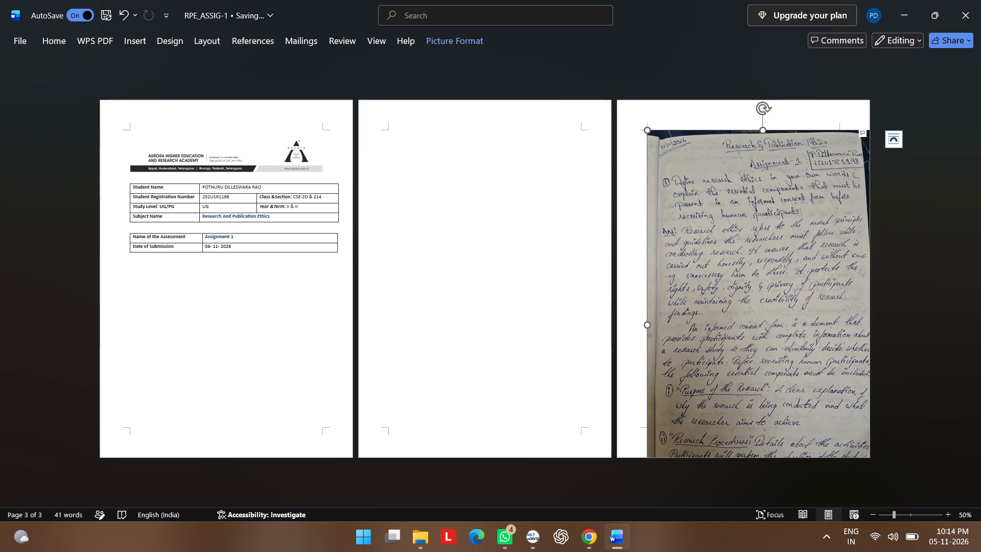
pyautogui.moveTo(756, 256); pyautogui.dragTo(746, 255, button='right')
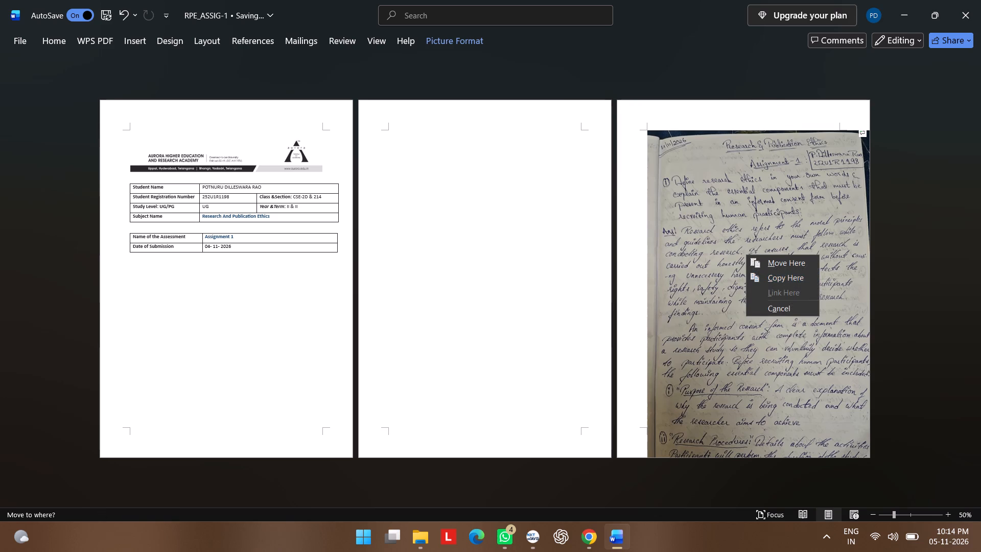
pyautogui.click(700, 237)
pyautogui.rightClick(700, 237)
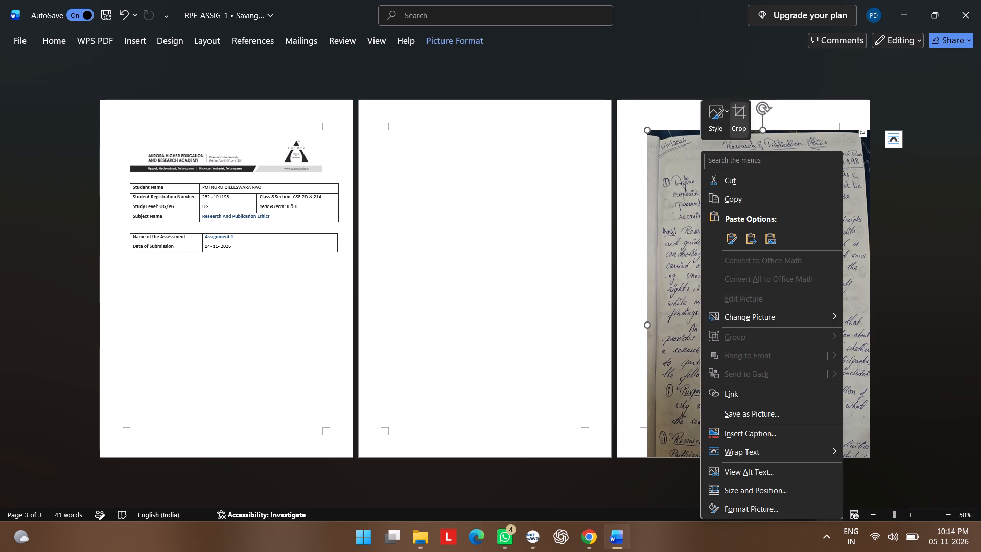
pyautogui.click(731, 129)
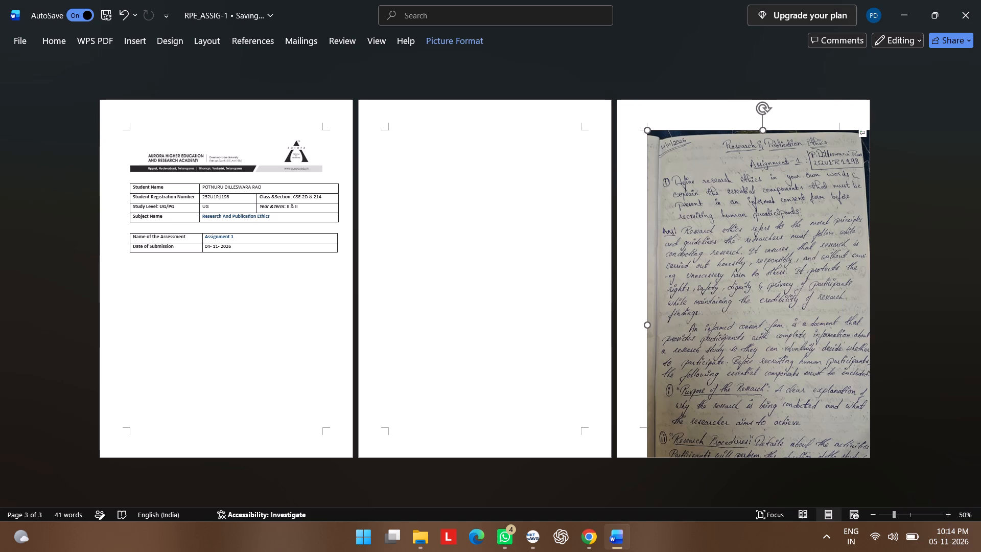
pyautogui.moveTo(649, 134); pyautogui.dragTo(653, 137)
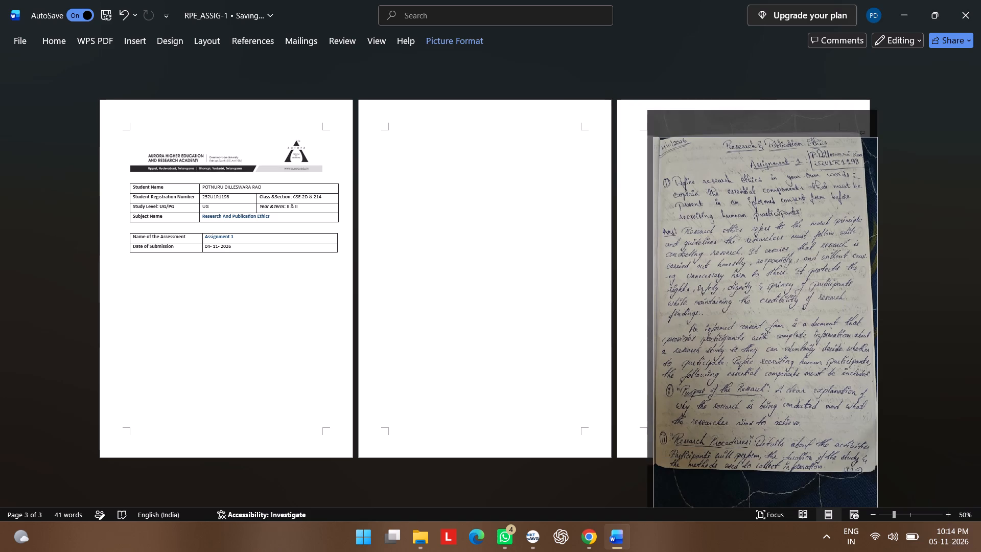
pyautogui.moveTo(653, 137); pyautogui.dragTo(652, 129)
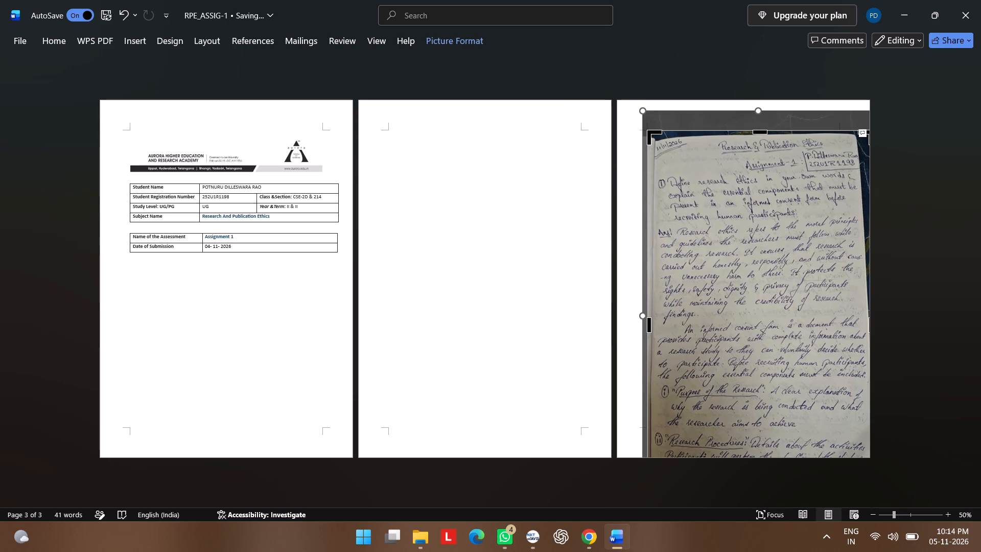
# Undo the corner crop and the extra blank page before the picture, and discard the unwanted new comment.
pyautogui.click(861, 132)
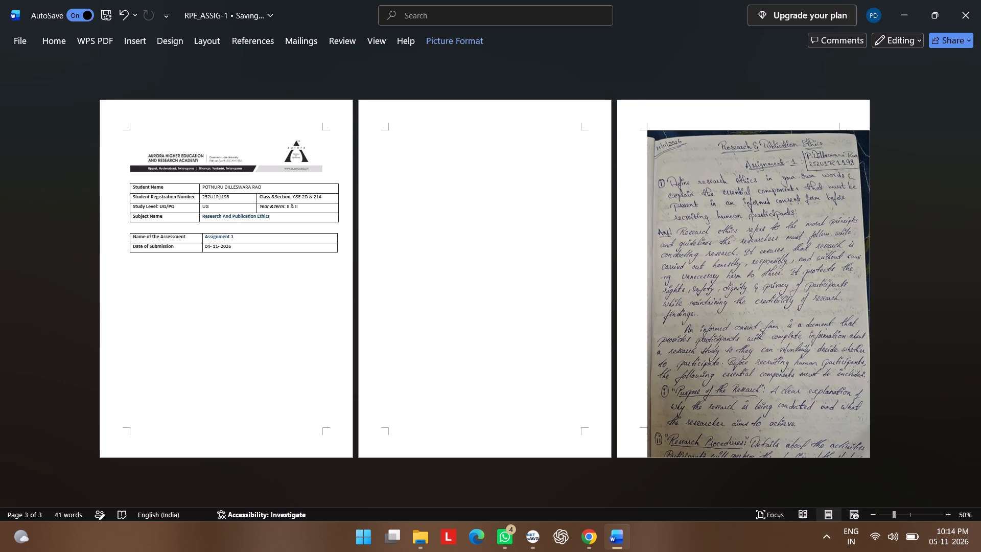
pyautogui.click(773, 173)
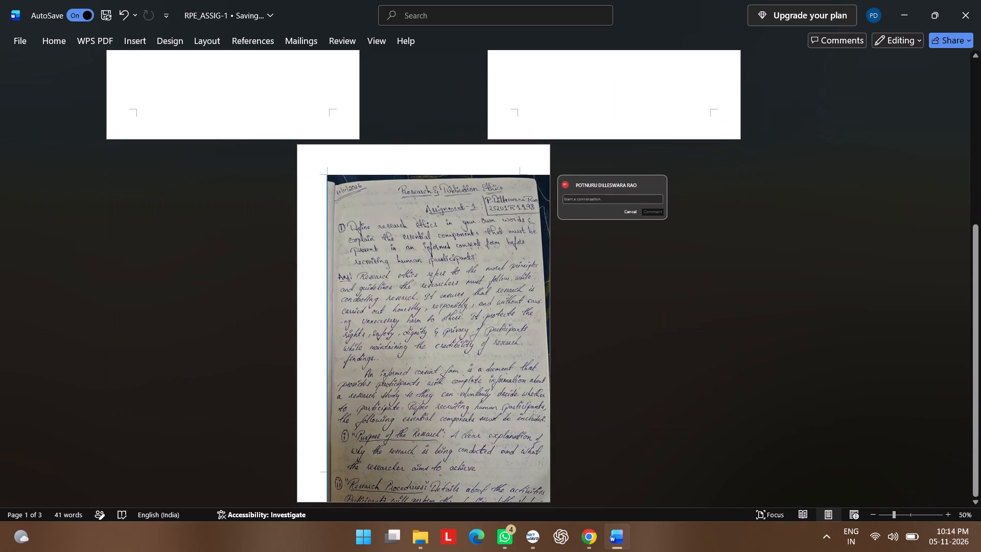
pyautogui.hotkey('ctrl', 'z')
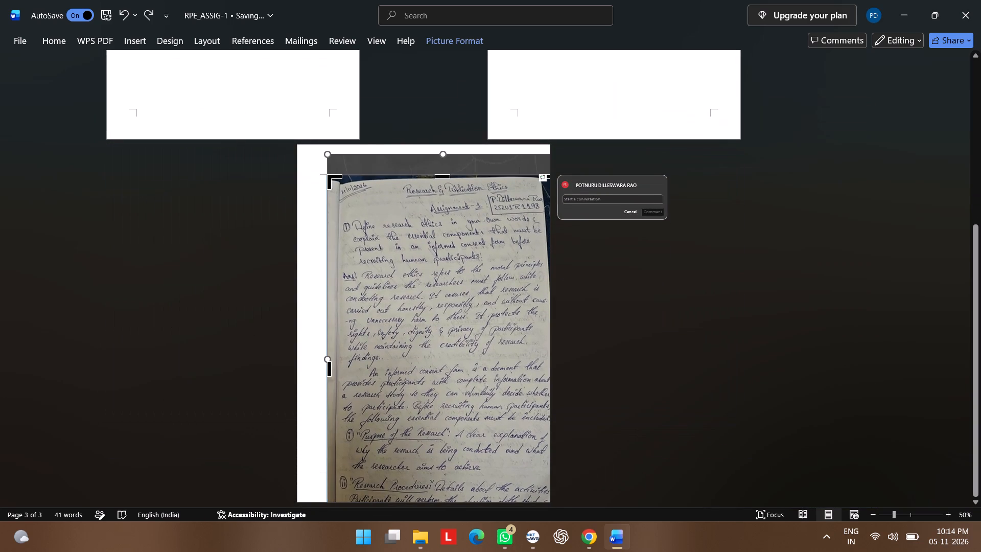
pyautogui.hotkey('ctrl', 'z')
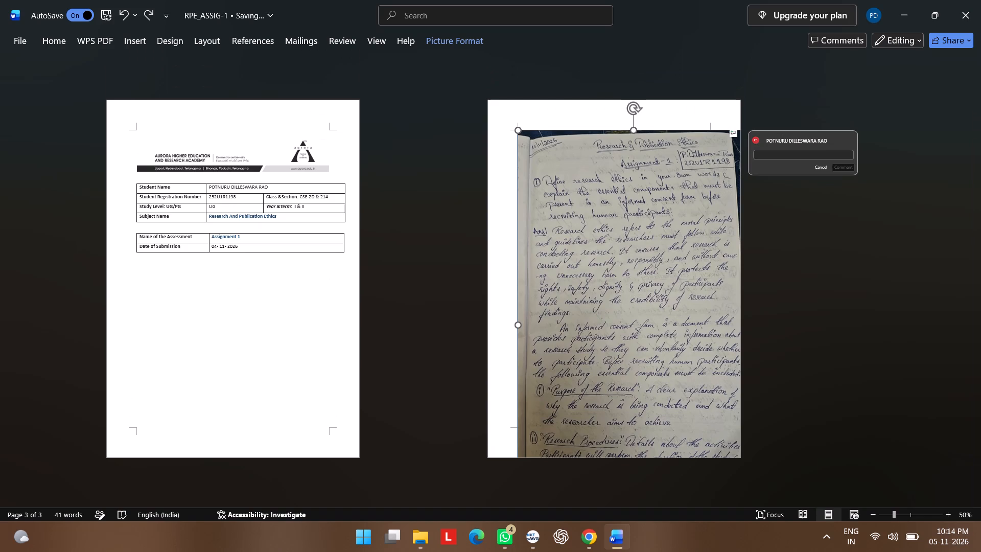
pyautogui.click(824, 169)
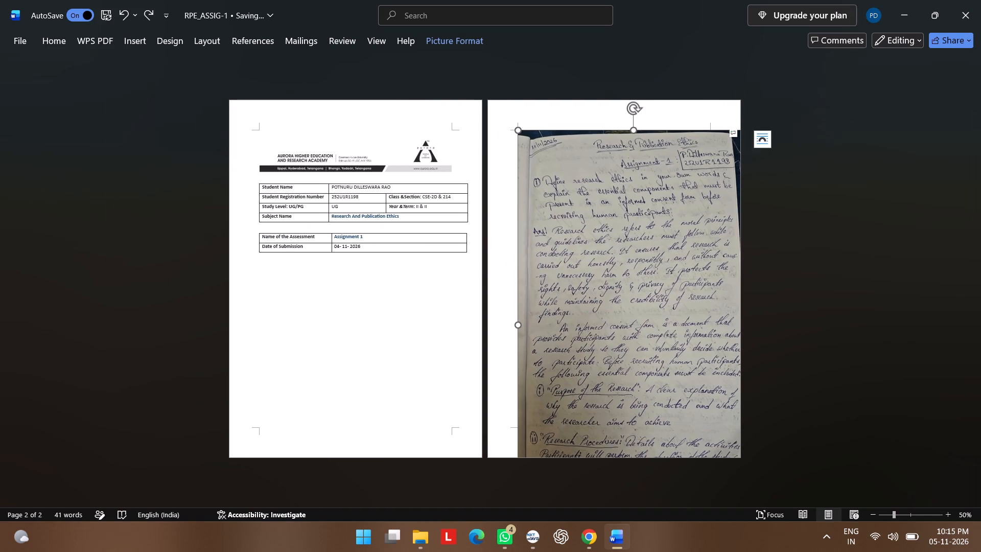
# Reopen cropping and shift the handwritten picture slightly up and left within its crop frame on page 2.
pyautogui.rightClick(615, 217)
pyautogui.click(649, 120)
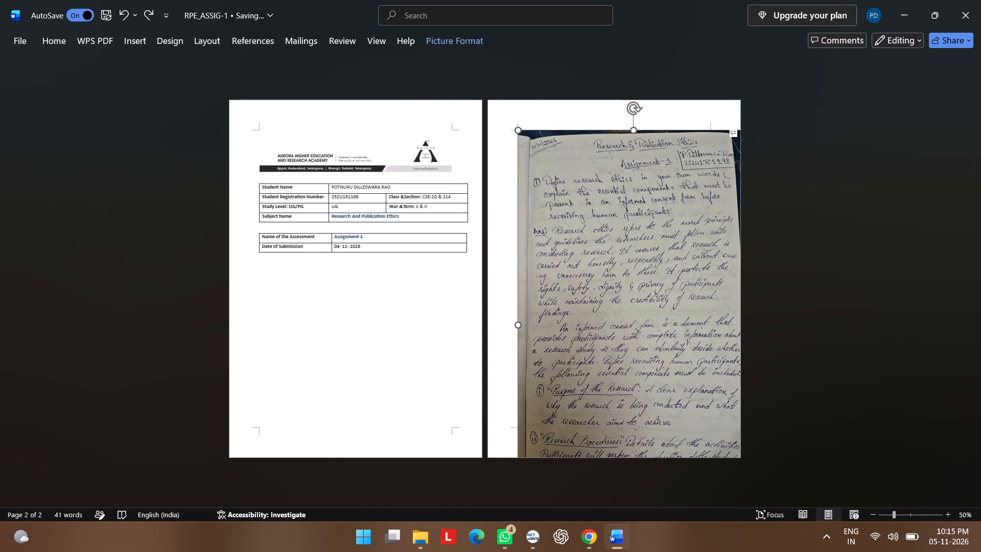
pyautogui.moveTo(612, 237); pyautogui.dragTo(579, 216)
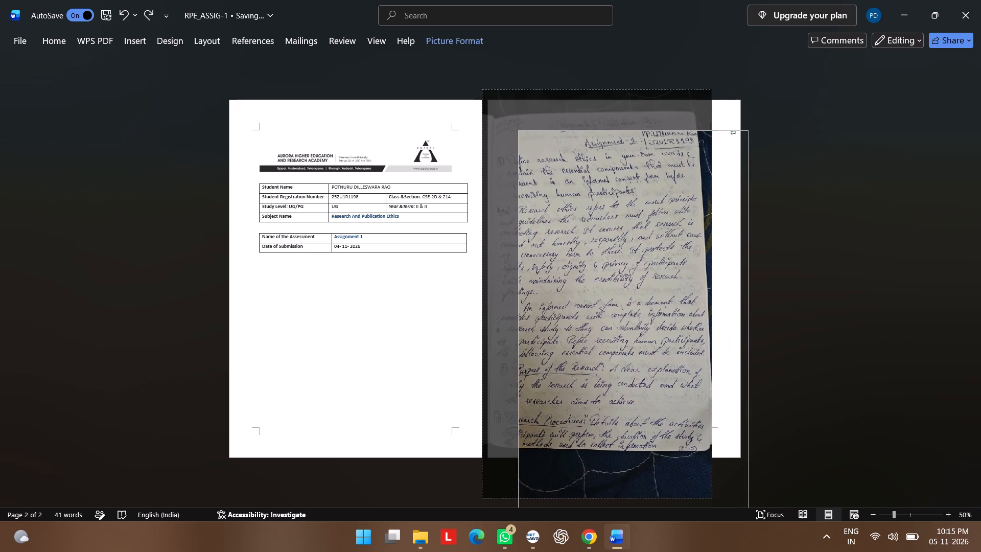
pyautogui.moveTo(579, 216); pyautogui.dragTo(606, 220)
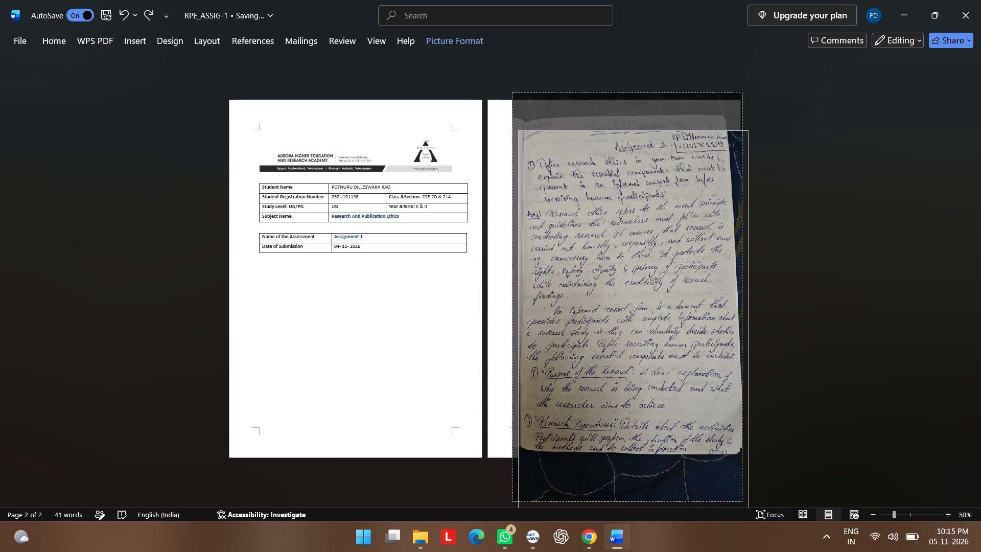
pyautogui.moveTo(606, 220); pyautogui.dragTo(605, 233)
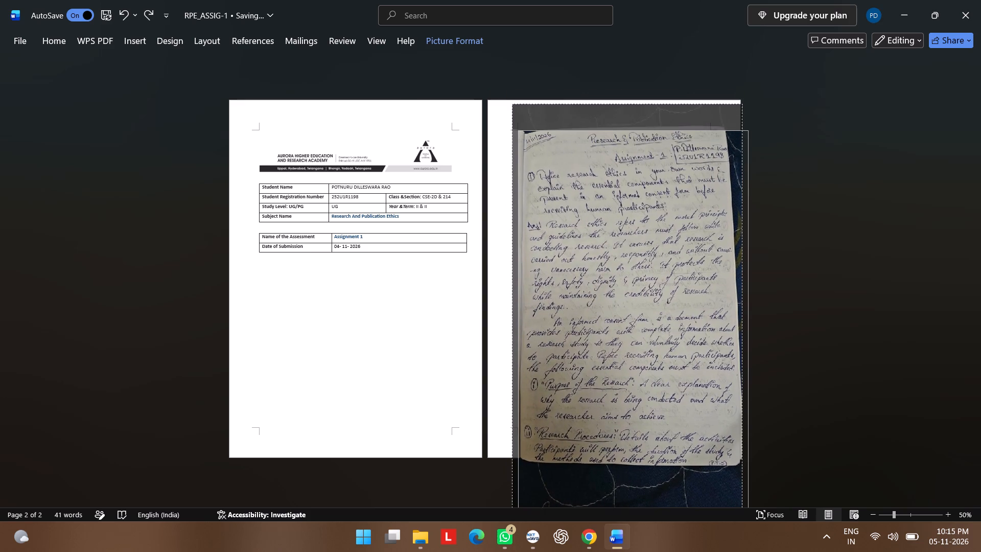
pyautogui.moveTo(605, 233); pyautogui.dragTo(604, 227)
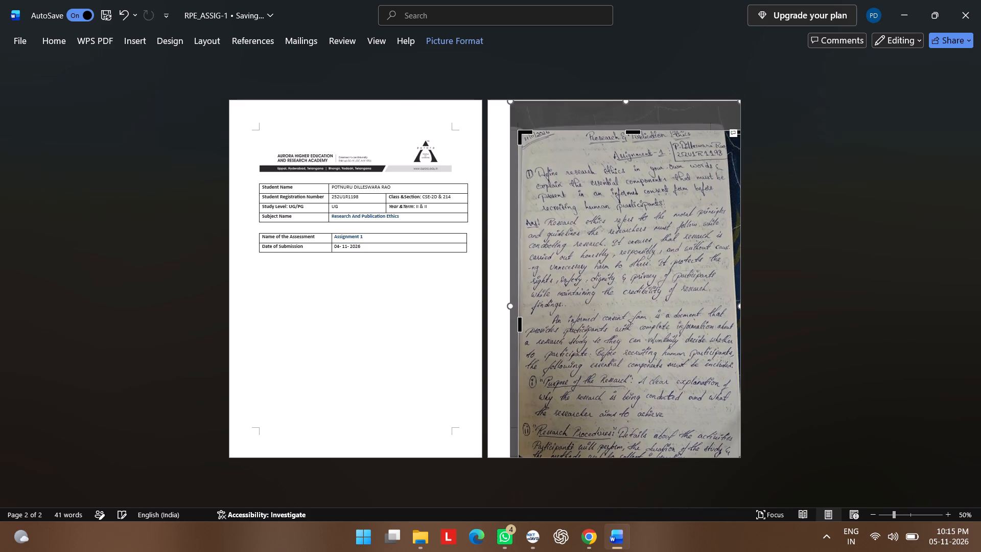
pyautogui.keyDown('ctrl'); pyautogui.scroll(-2, 608, 242); pyautogui.keyUp('ctrl')
pyautogui.keyDown('ctrl'); pyautogui.scroll(3, 608, 242); pyautogui.keyUp('ctrl')
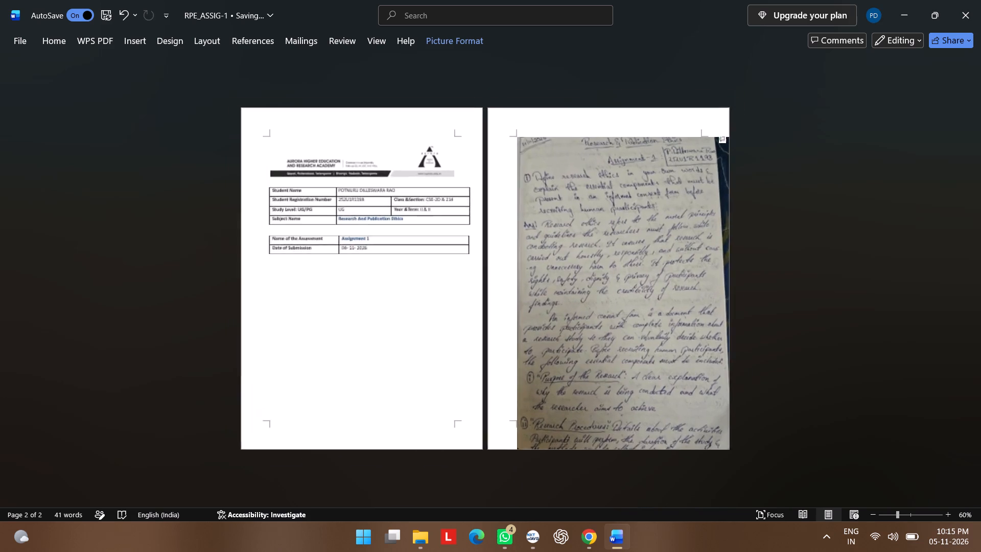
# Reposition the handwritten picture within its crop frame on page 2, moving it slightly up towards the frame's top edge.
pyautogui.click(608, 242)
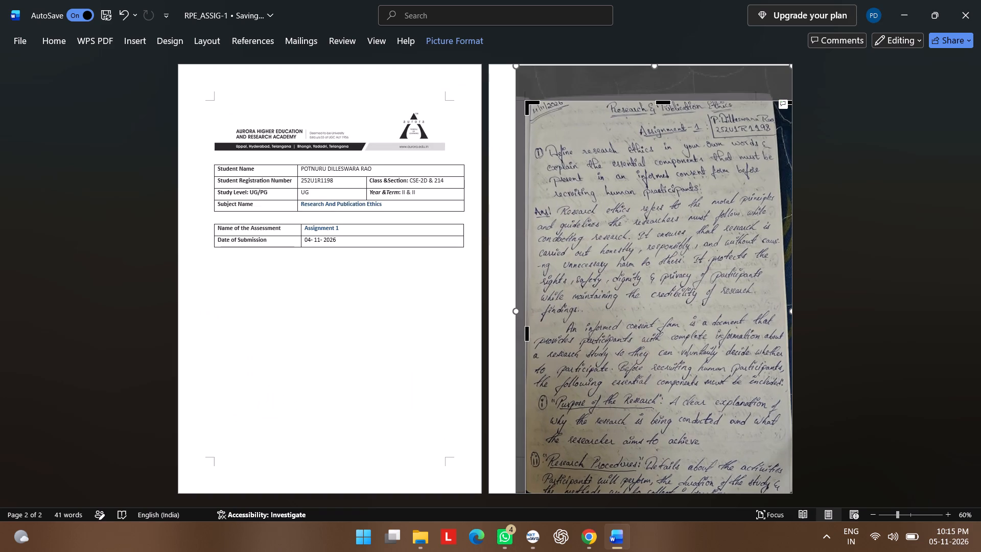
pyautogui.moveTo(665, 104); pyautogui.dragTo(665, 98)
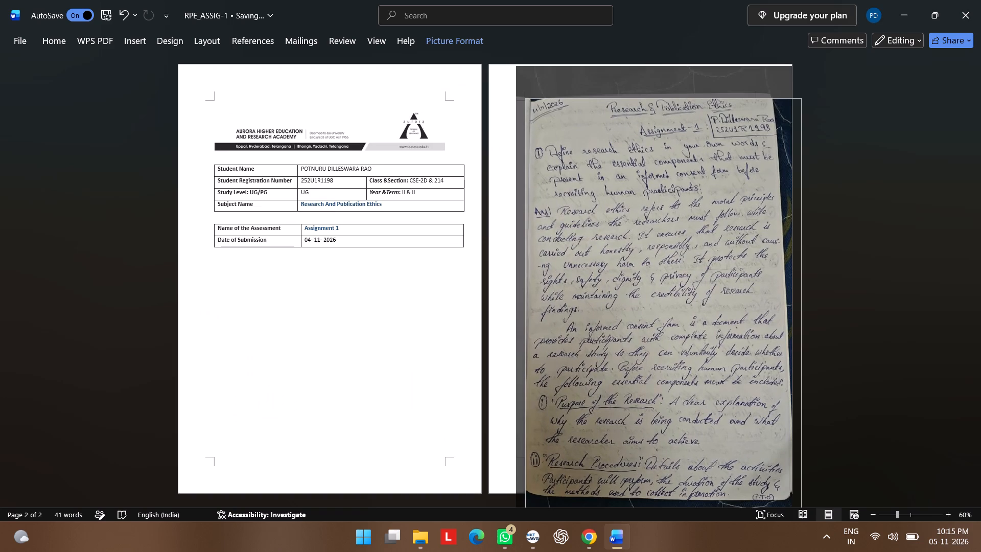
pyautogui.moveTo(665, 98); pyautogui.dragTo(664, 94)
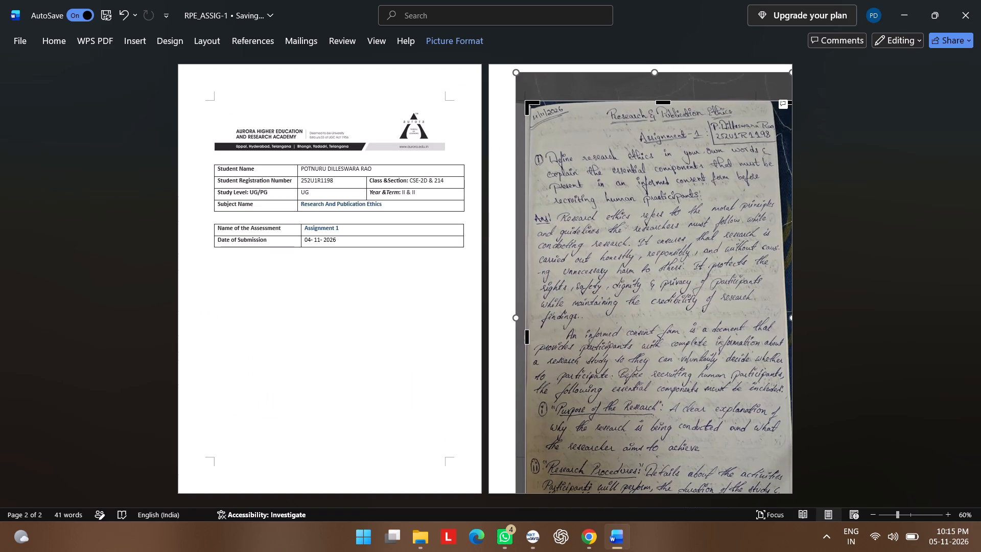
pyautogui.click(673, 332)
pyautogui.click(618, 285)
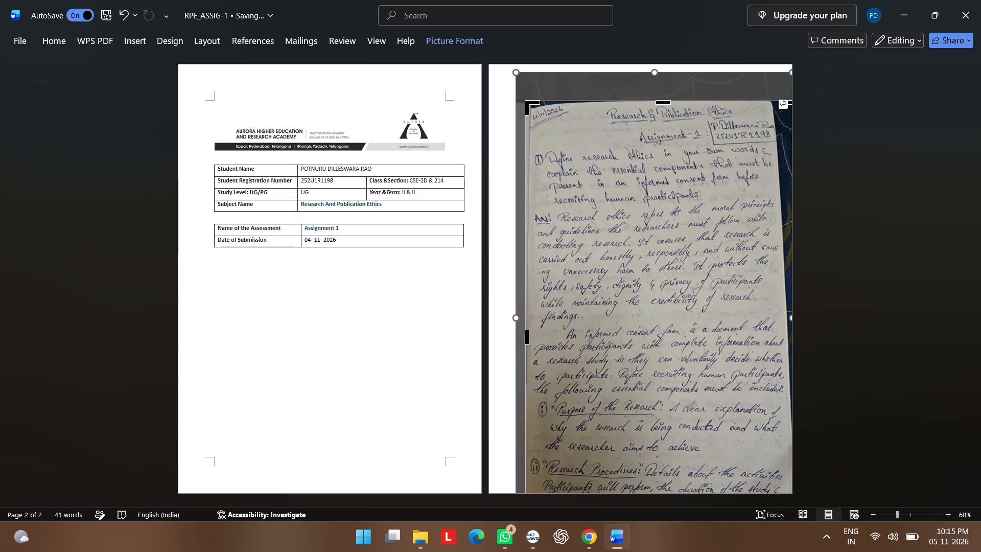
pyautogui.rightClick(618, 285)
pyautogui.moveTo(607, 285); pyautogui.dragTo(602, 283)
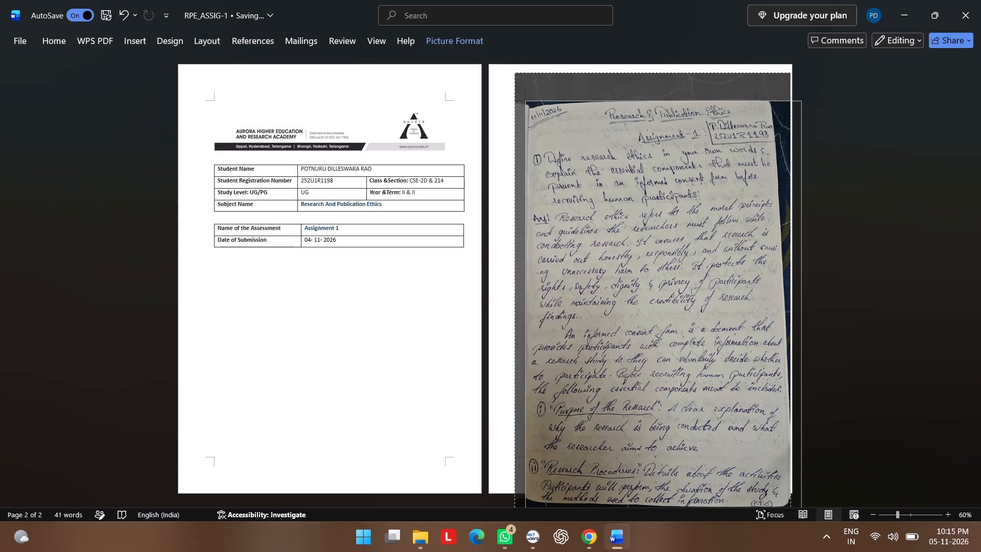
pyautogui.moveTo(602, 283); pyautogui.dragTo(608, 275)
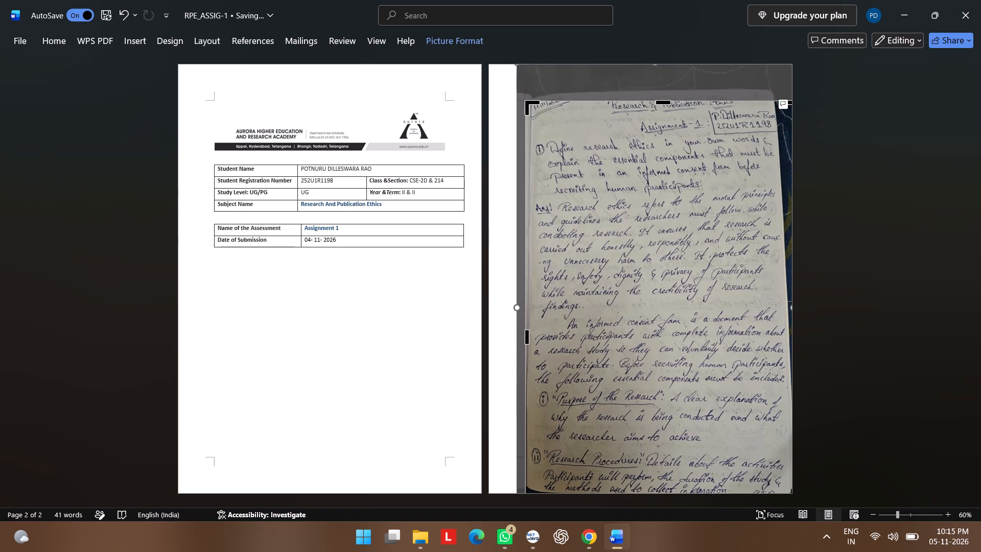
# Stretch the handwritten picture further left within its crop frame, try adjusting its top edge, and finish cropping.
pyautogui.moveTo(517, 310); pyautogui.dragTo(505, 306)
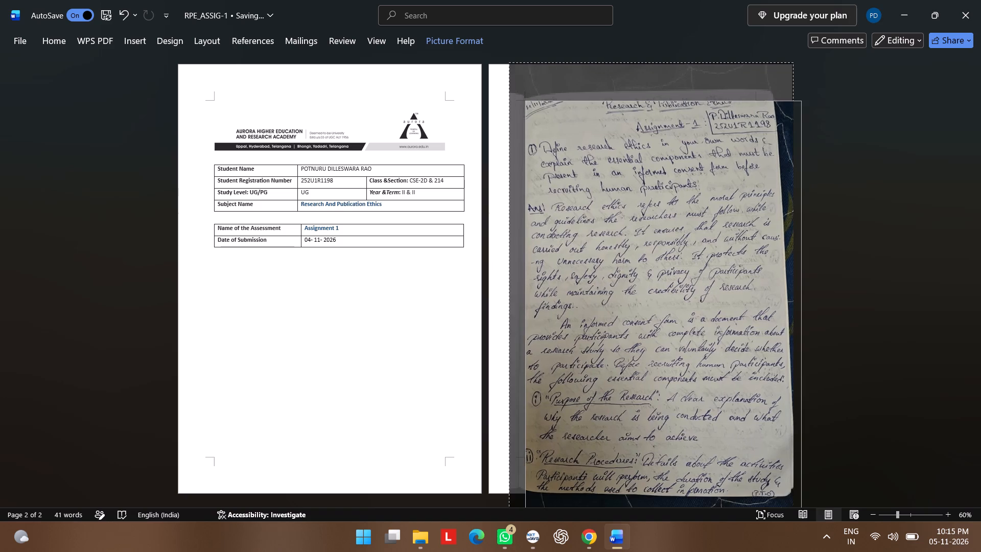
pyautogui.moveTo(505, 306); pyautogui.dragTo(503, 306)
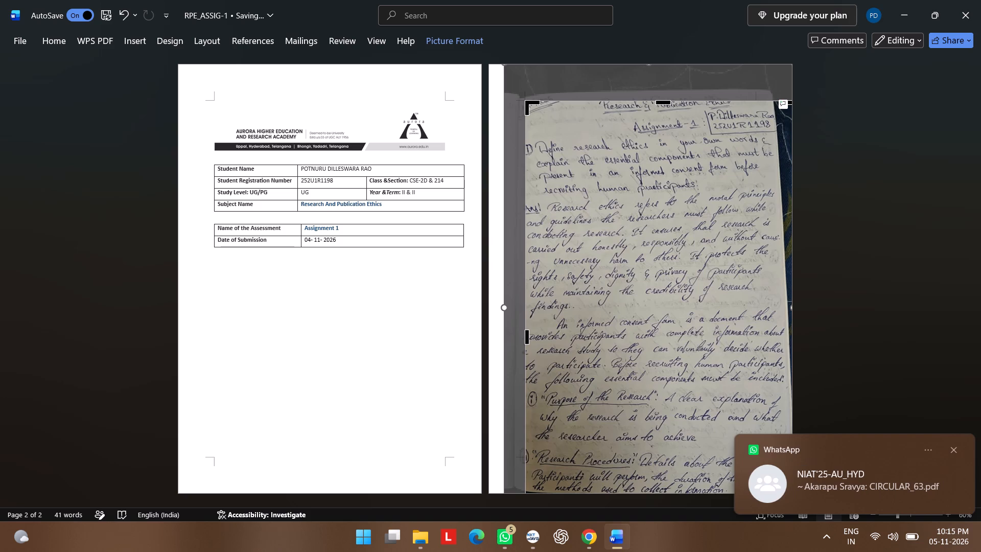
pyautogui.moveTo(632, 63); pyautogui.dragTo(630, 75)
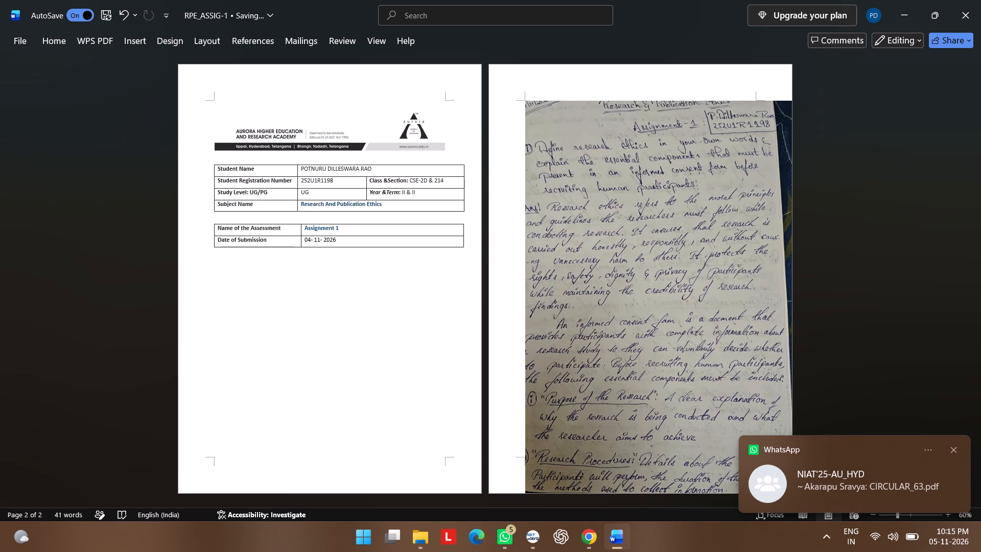
# Cut the handwritten picture from page 2.
pyautogui.click(652, 232)
pyautogui.rightClick(652, 232)
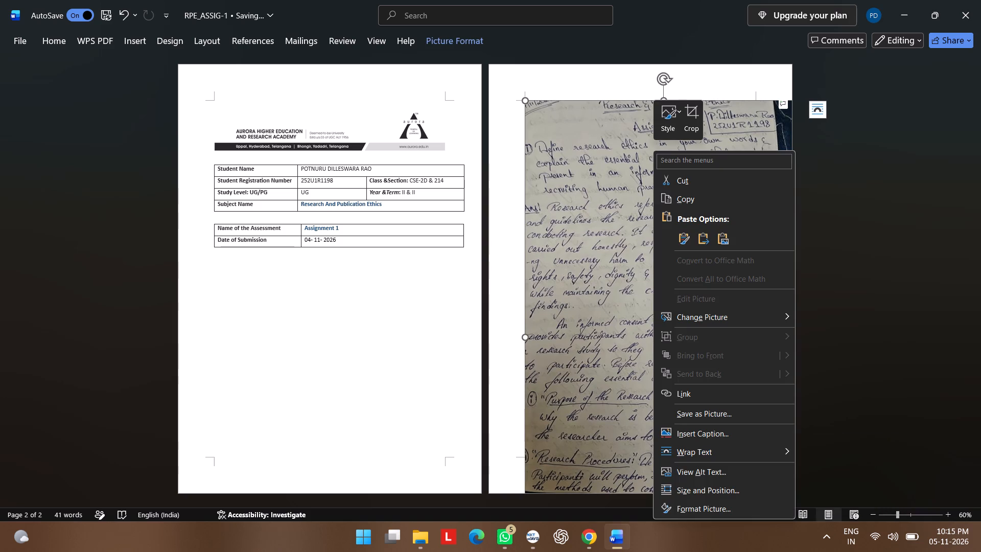
pyautogui.click(698, 185)
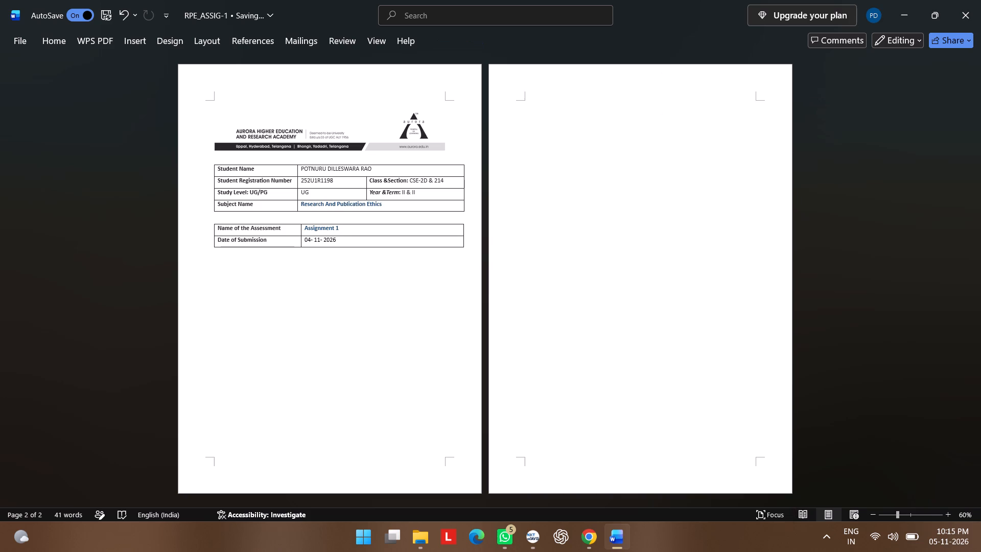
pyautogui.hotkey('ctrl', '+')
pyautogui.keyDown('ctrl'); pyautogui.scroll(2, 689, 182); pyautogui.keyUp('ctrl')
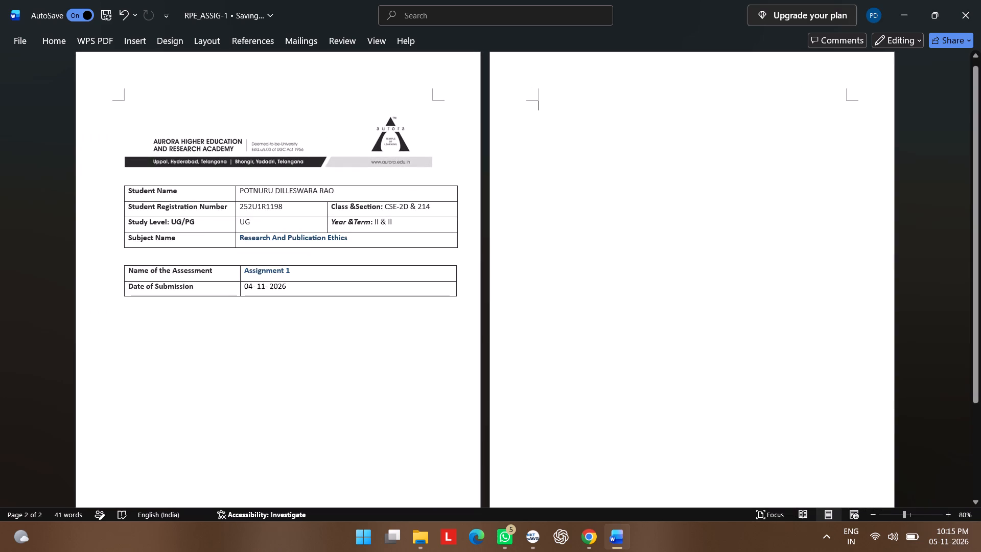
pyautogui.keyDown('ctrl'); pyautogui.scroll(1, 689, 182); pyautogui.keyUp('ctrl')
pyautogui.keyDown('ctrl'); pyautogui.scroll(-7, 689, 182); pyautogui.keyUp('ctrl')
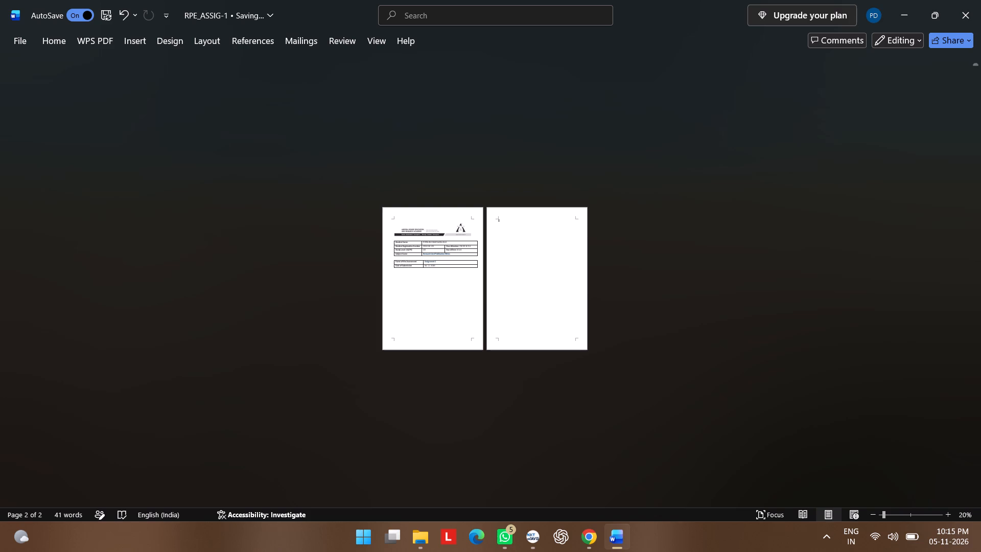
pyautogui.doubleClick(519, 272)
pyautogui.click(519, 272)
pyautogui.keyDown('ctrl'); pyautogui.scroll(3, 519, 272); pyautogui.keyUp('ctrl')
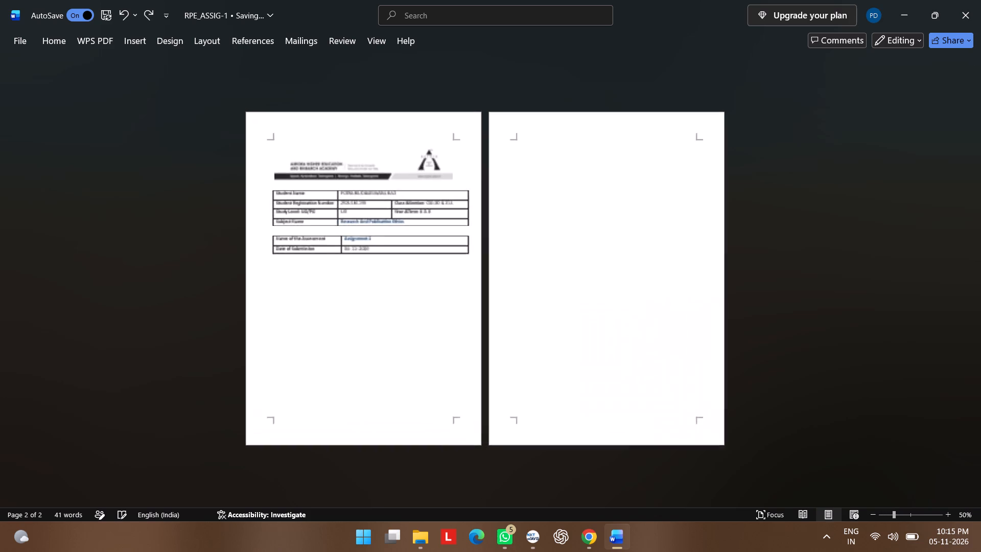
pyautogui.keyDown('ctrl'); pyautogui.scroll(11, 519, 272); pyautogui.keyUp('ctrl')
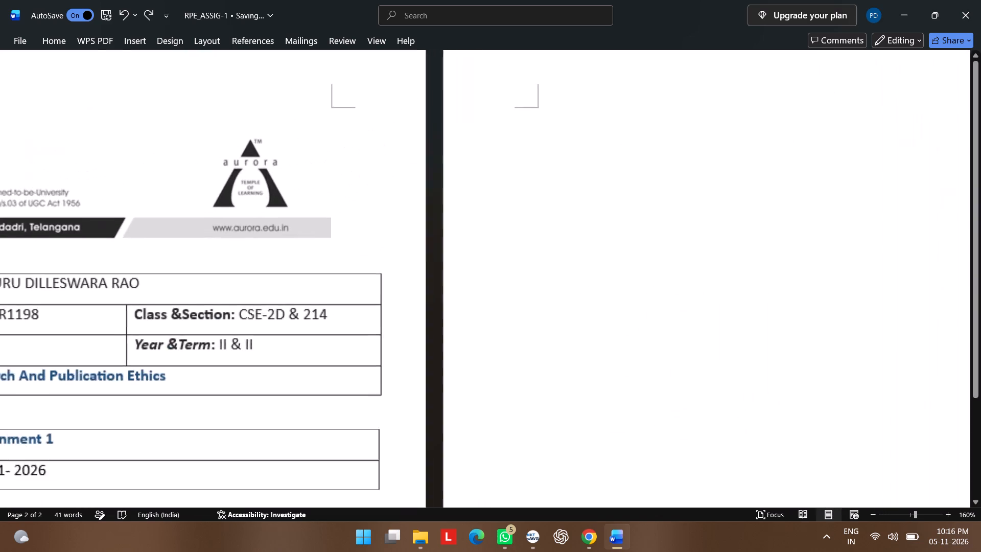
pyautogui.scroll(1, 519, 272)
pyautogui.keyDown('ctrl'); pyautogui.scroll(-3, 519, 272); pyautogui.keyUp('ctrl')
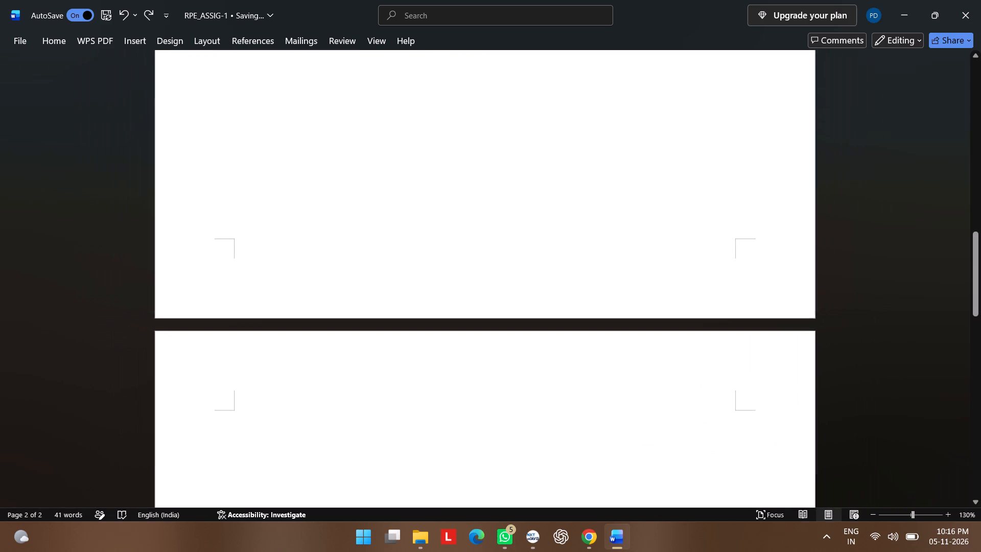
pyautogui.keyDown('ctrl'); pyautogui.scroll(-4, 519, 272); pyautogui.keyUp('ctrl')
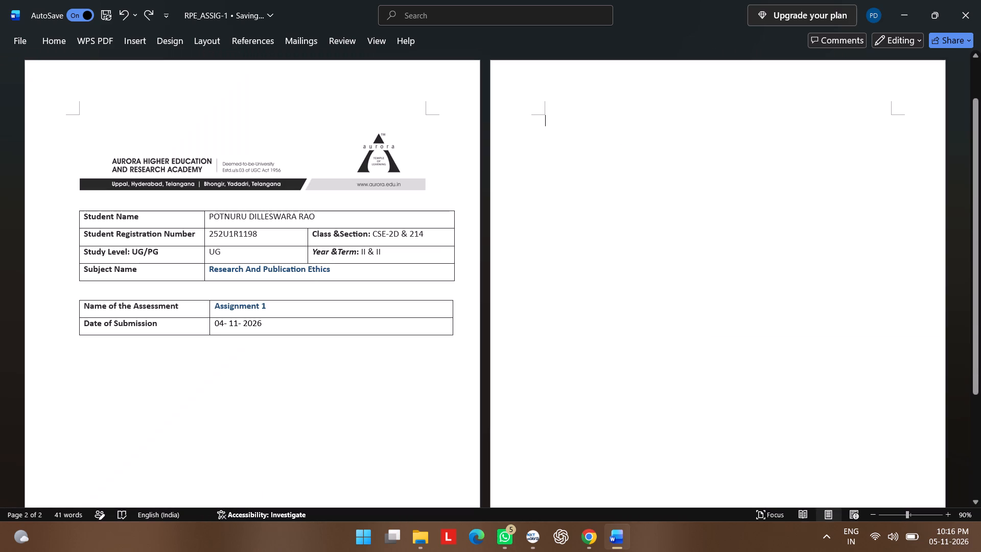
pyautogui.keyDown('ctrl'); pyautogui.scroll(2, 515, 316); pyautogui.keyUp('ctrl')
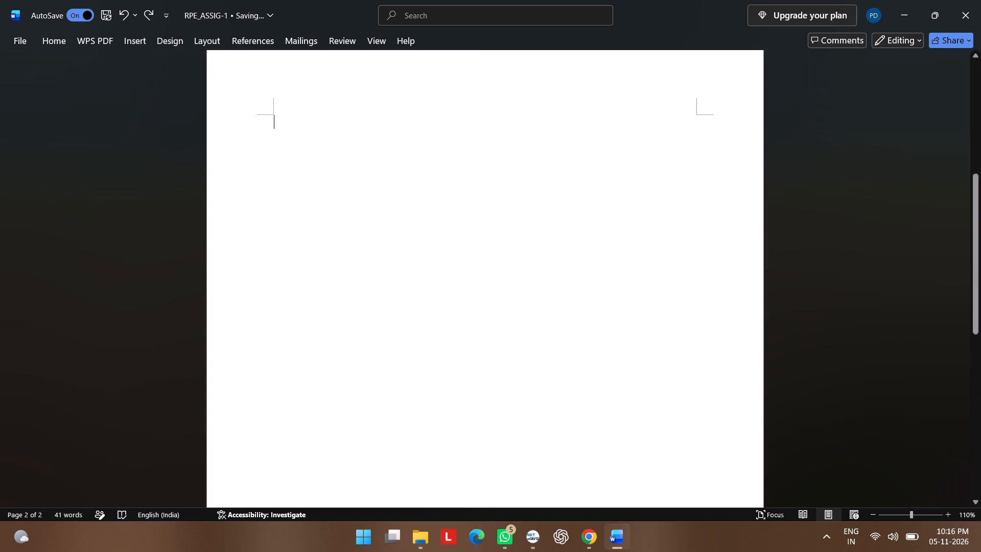
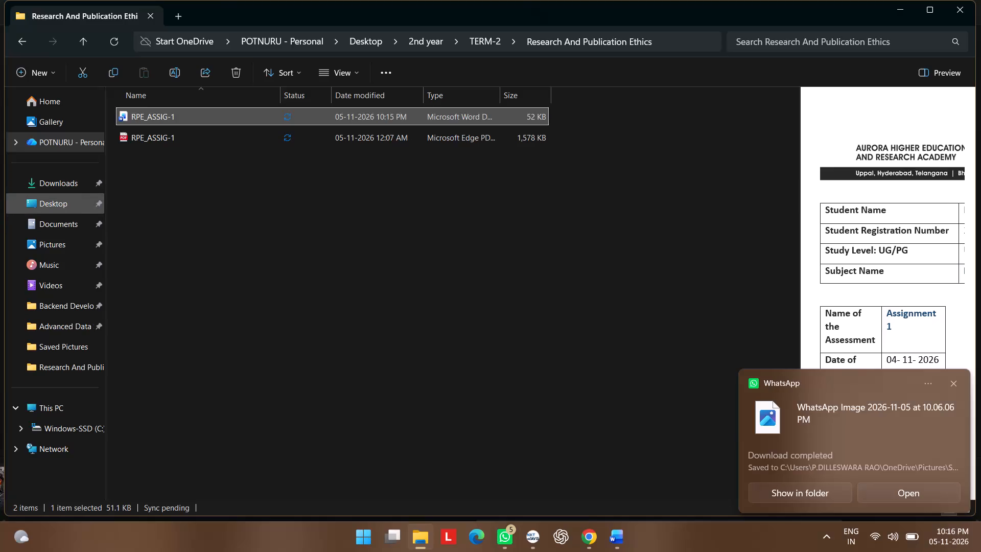
# In File Explorer, go to the Saved Pictures folder within Pictures and select the handwritten page image WhatsApp Image 2026-11-05 at 10.06.06 PM.
pyautogui.click(54, 203)
pyautogui.click(68, 238)
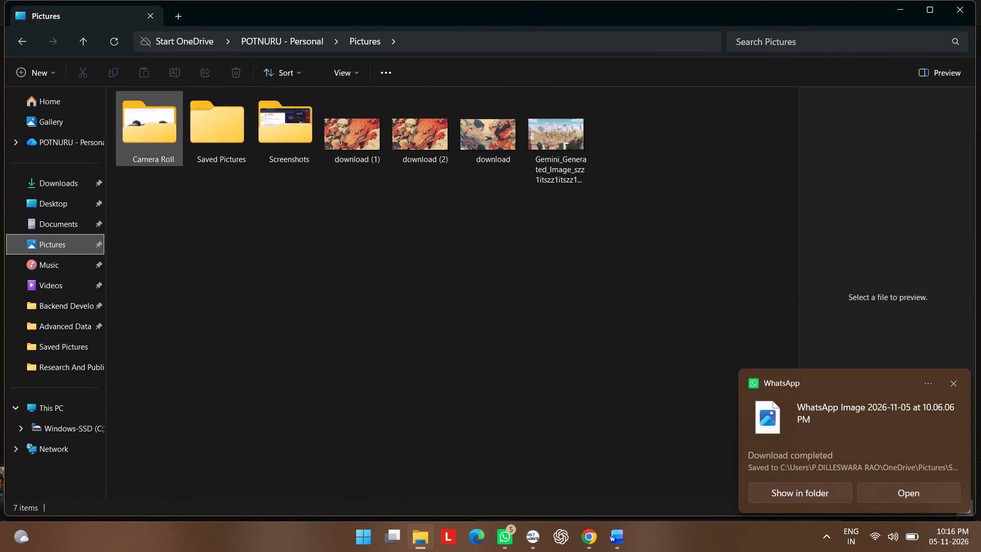
pyautogui.doubleClick(236, 129)
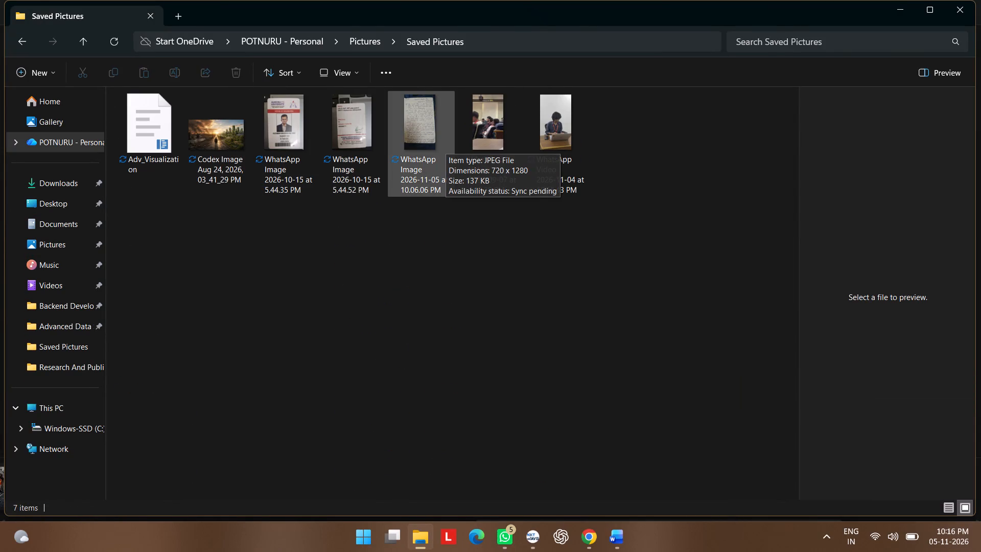
pyautogui.click(410, 124)
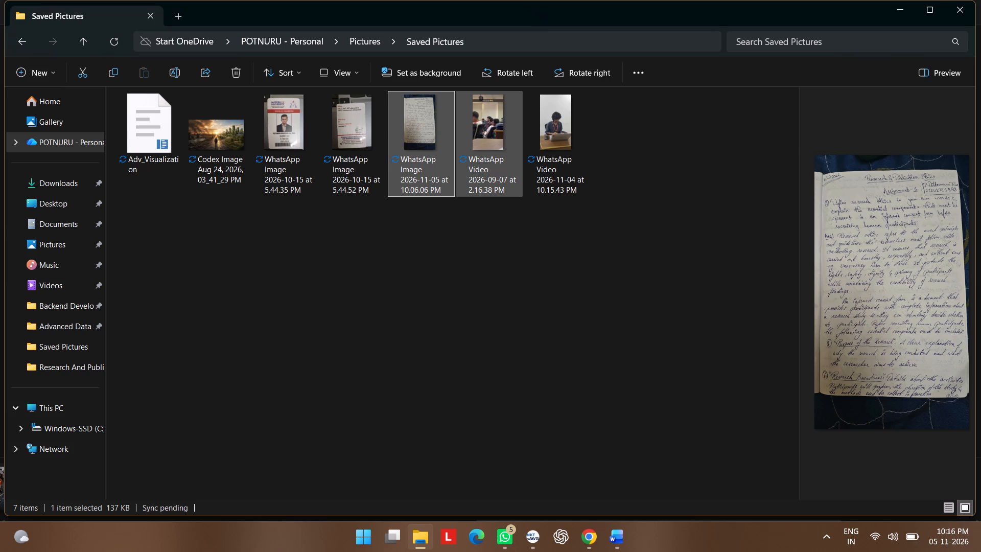
# Copy the selected handwritten page image into page 2 of the Word document RPE_ASSIG-1 and add a new line below it.
pyautogui.hotkey('ctrl', 'c')
pyautogui.hotkey('alt', 'Tab')
pyautogui.hotkey('alt', 'Tab')
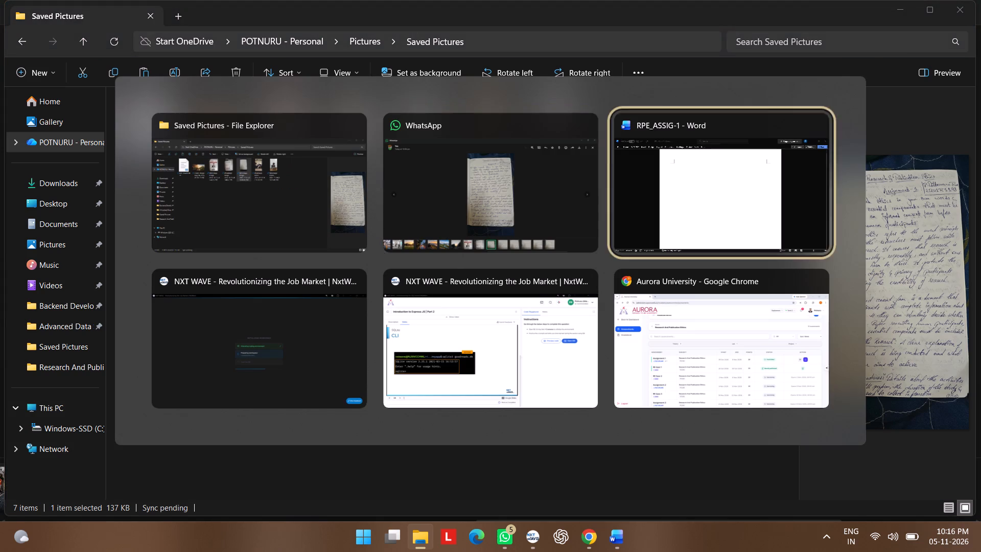
pyautogui.hotkey('ctrl', 'v')
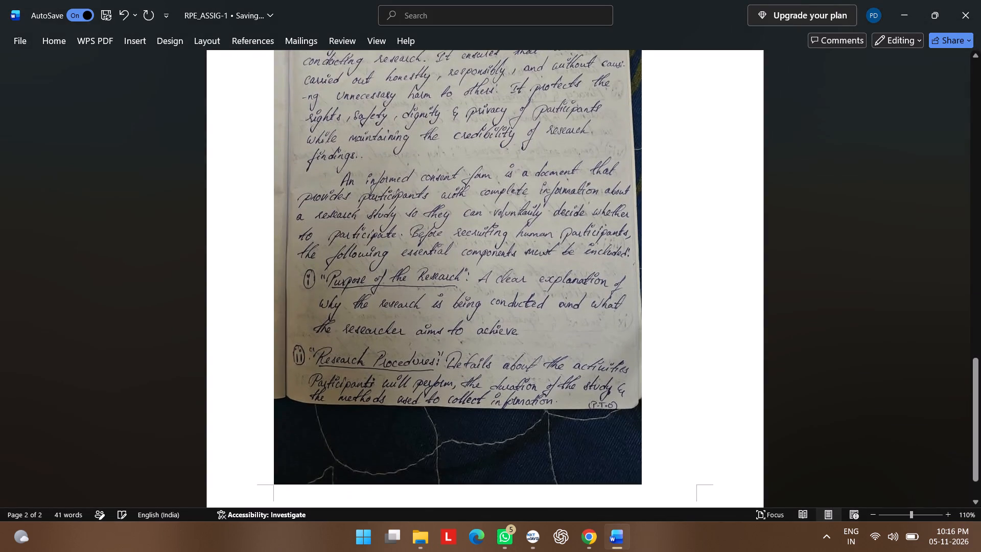
pyautogui.scroll(14, 554, 241)
pyautogui.scroll(-20, 519, 243)
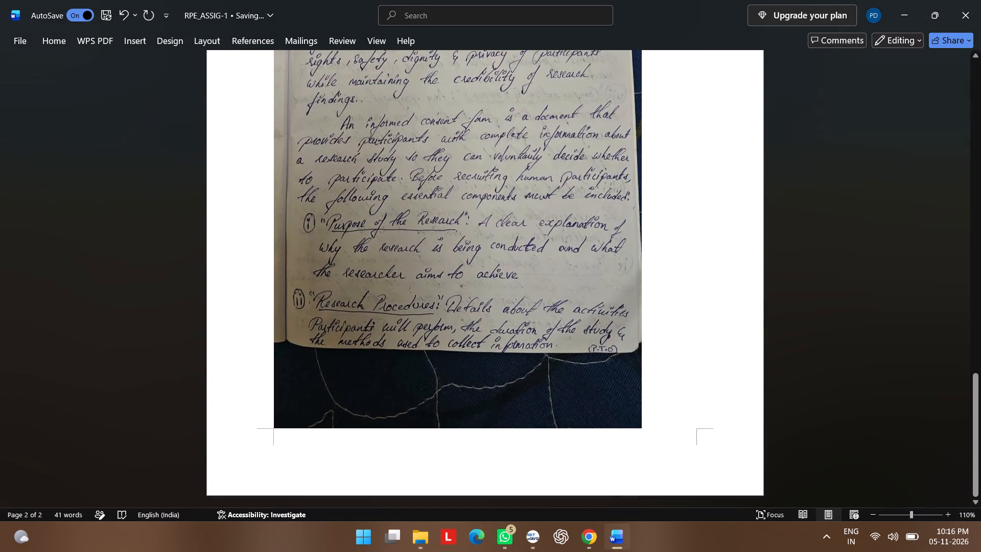
pyautogui.press('Return')
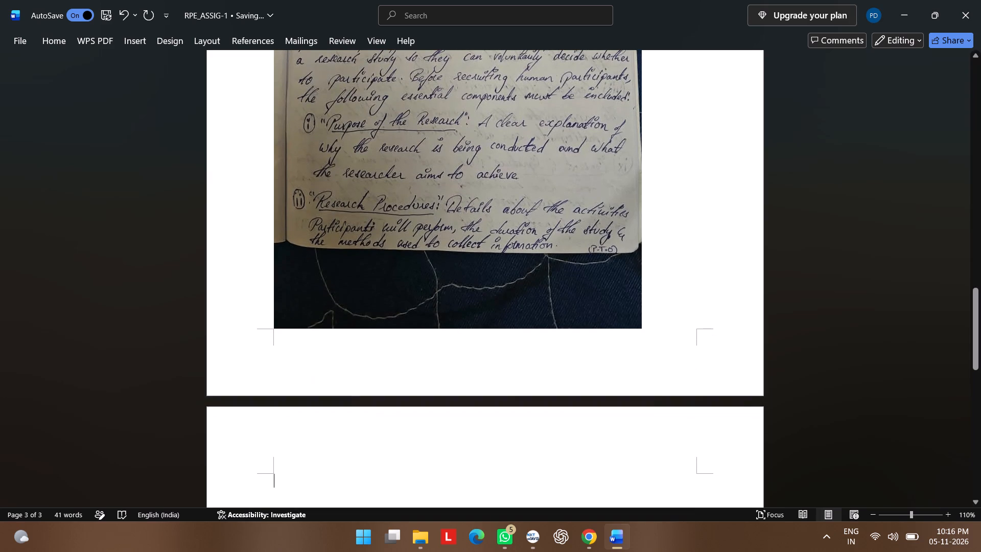
# Switch back to the Saved Pictures folder in File Explorer.
pyautogui.hotkey('alt', 'Tab')
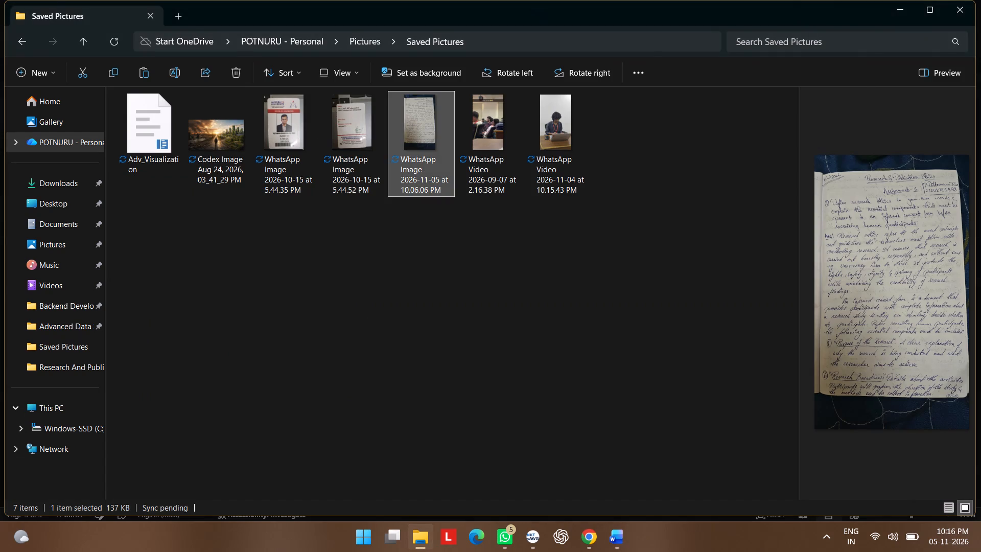
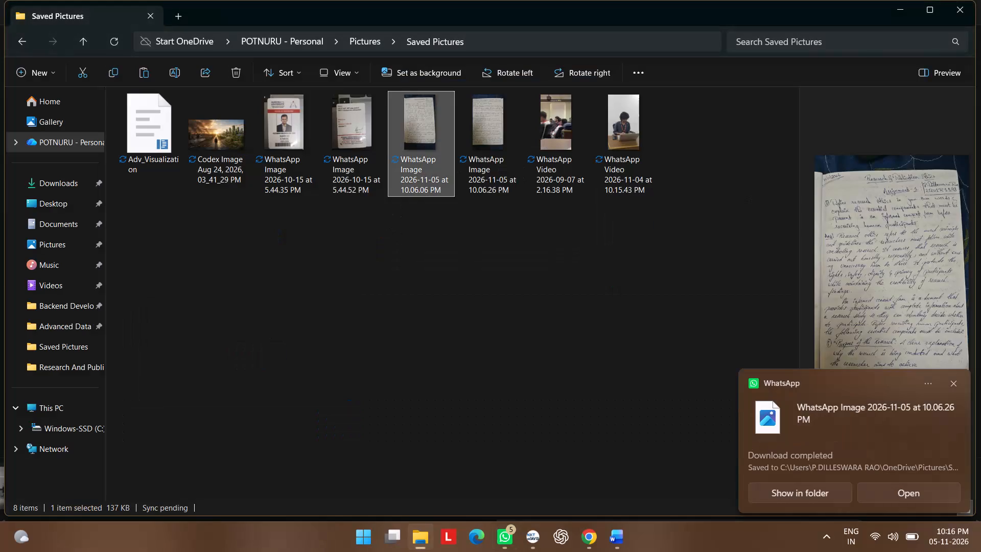
# Copy the image WhatsApp Image 2026-11-05 at 10.06.26 PM from Saved Pictures and paste it onto page 3 of the Word document RPE_ASSIG-1.
pyautogui.press('Right')
pyautogui.hotkey('ctrl', 'c')
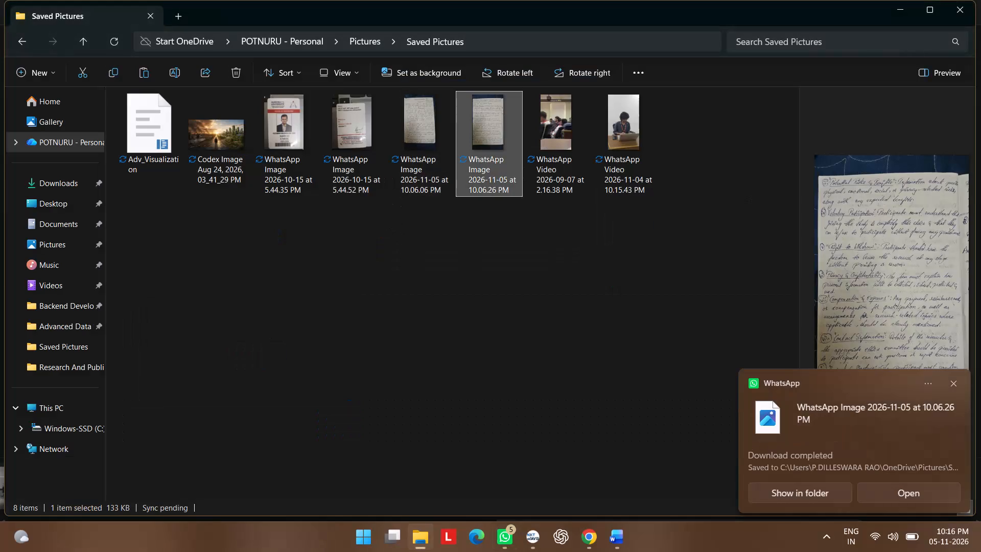
pyautogui.hotkey('alt', 'Tab')
pyautogui.hotkey('alt', 'Tab')
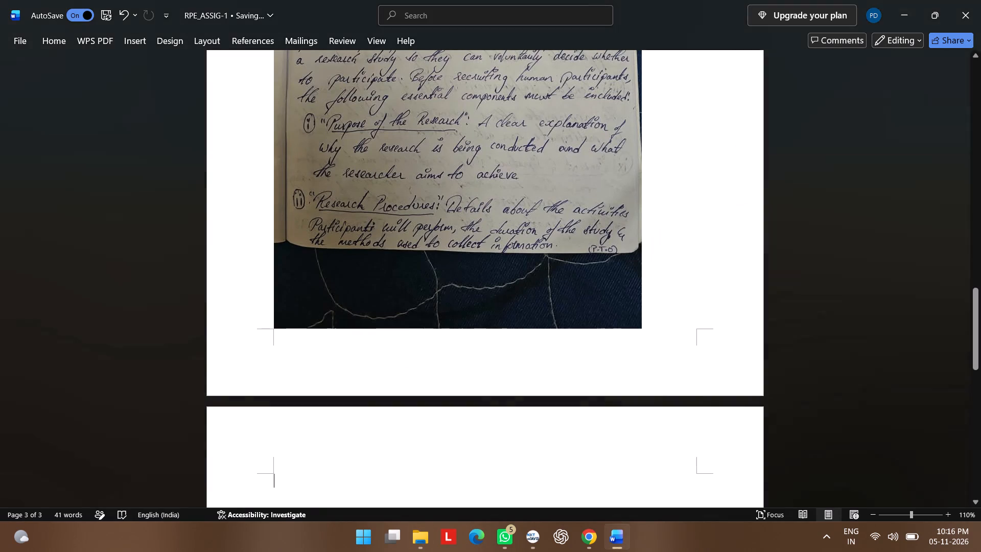
pyautogui.hotkey('ctrl', 'v')
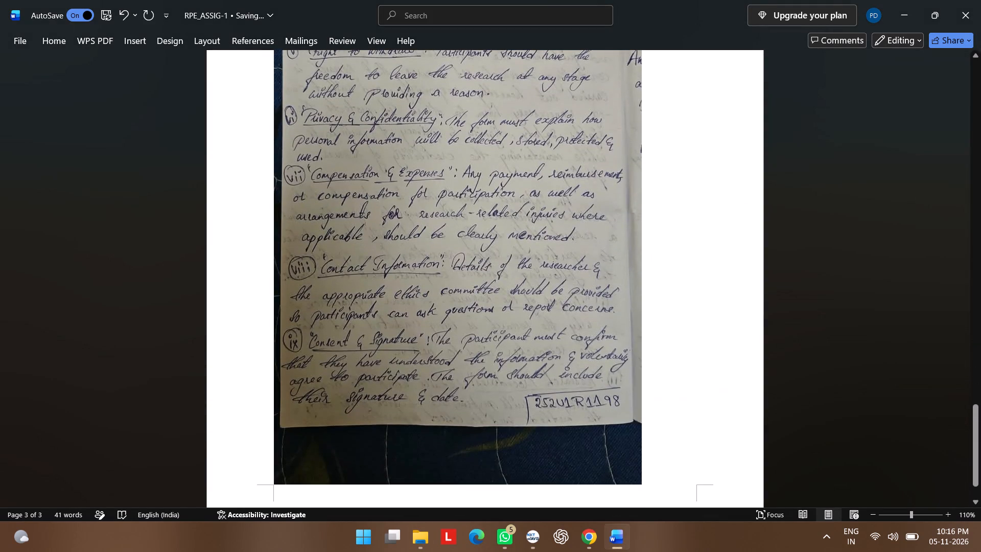
# Switch from the Word document back to the Saved Pictures folder in File Explorer.
pyautogui.hotkey('alt', 'Tab')
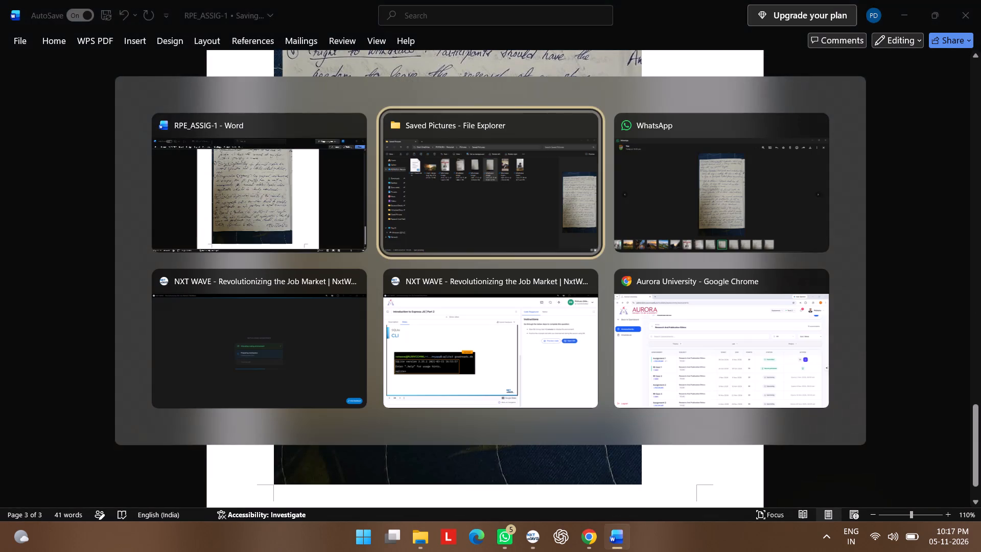
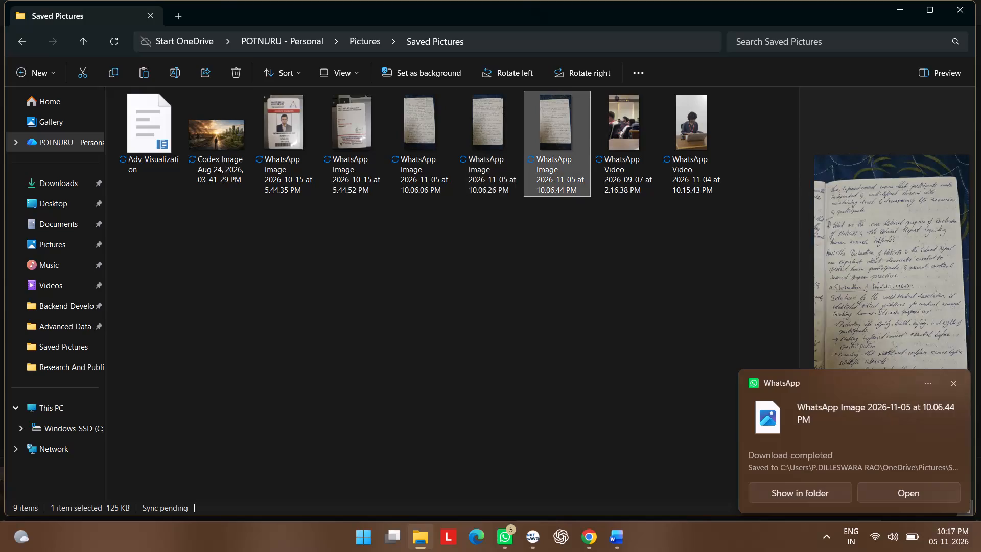
# Copy WhatsApp Image 2026-11-05 at 10.06.44 PM into the Word document RPE_ASSIG-1 on a new page after page 3, adding a blank line below it.
pyautogui.hotkey('ctrl', 'c')
pyautogui.hotkey('alt', 'Tab')
pyautogui.hotkey('alt', 'Tab')
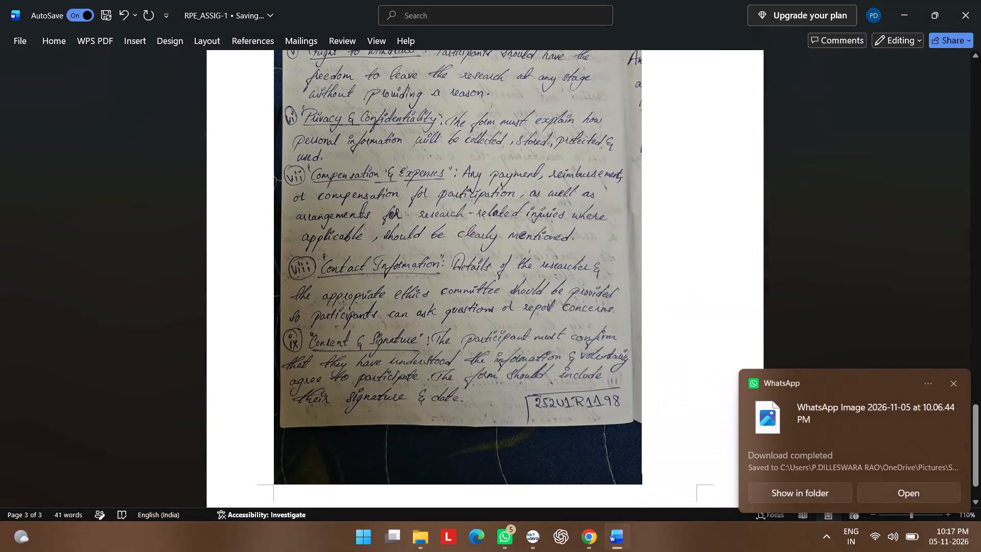
pyautogui.press('Return')
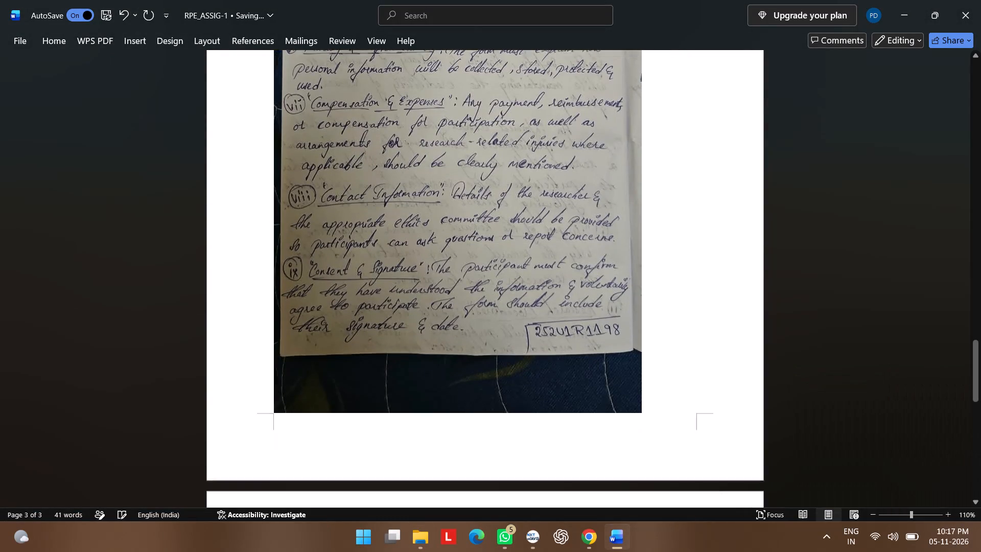
pyautogui.hotkey('ctrl', 'v')
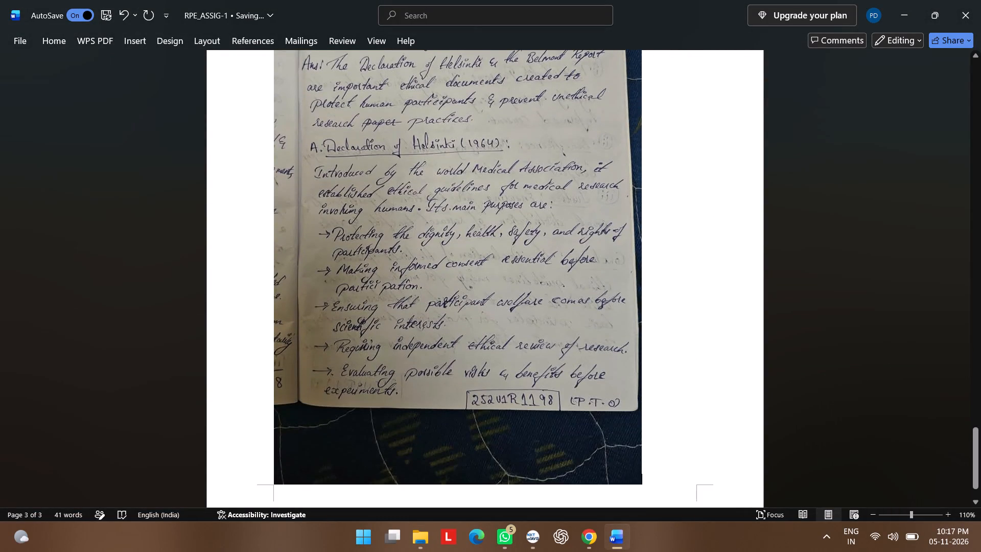
pyautogui.press('Return')
# Switch from Word back to the Saved Pictures folder in File Explorer.
pyautogui.hotkey('alt', 'Tab')
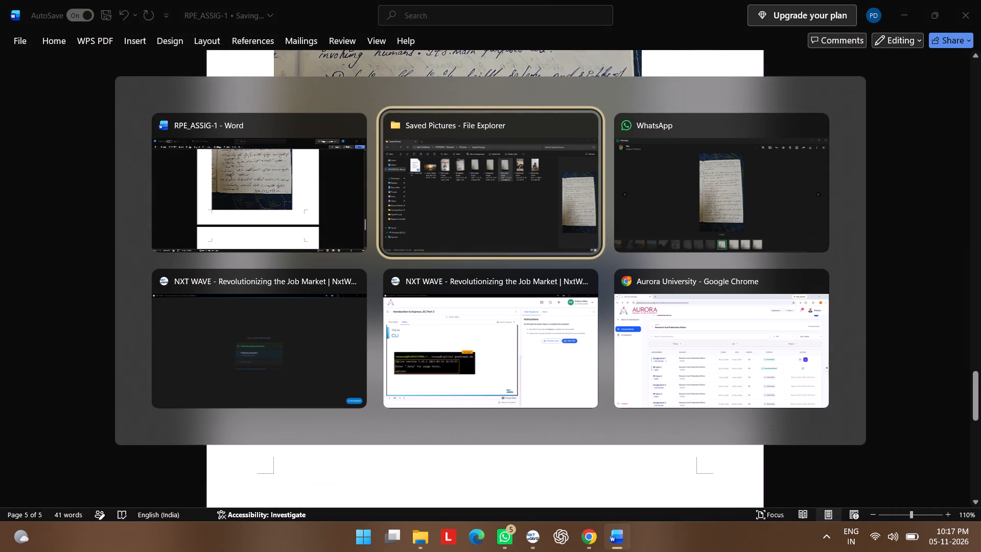
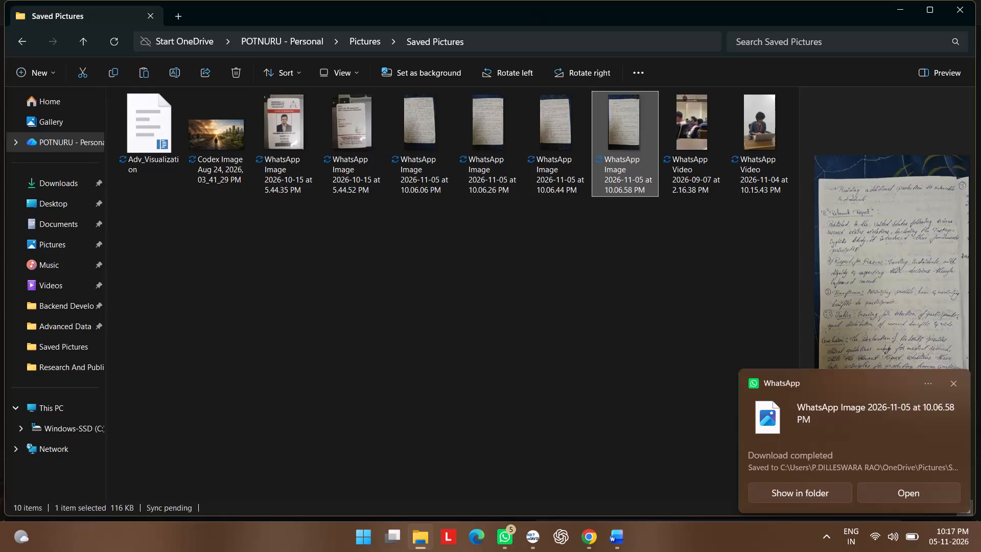
# In the Word document RPE_ASSIG-1, paste the handwritten page with the Conclusion on page 5 and add a new line after it.
pyautogui.hotkey('alt', 'Tab')
pyautogui.hotkey('alt', 'Tab')
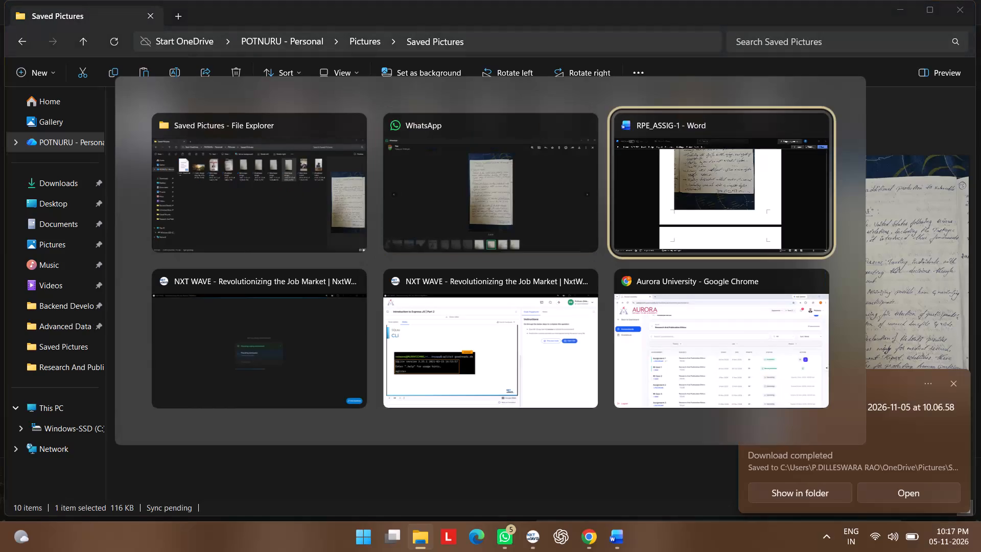
pyautogui.hotkey('ctrl', 'v')
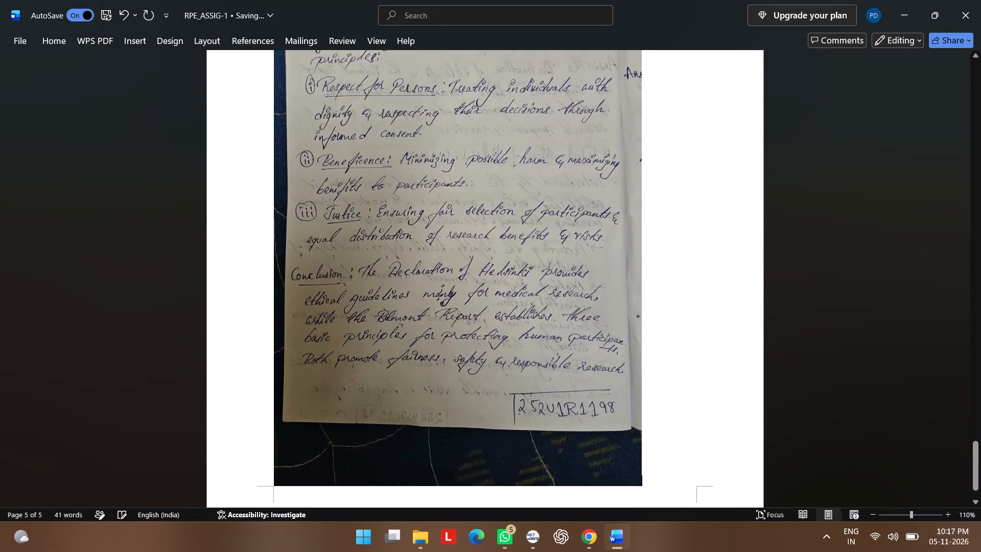
pyautogui.press('Return')
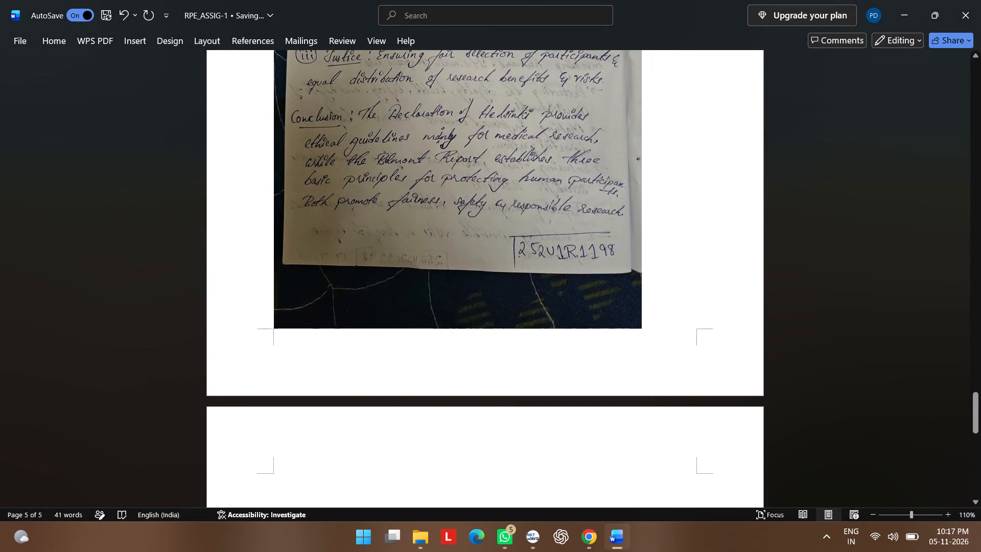
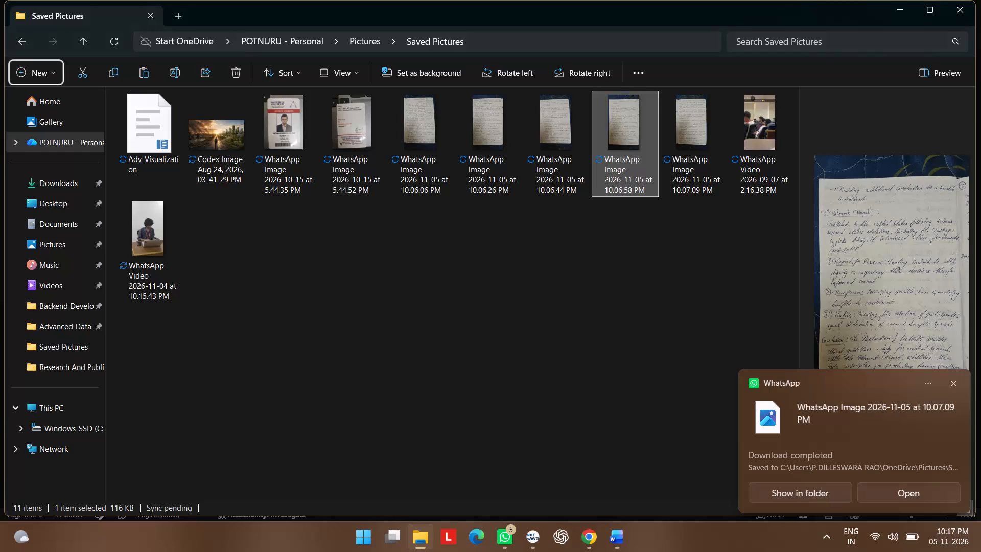
# Copy WhatsApp Image 2026-11-05 at 10.07.09 PM and, in the Word document RPE_ASSIG-1, paste it on page 6 followed by a new paragraph.
pyautogui.press('Right')
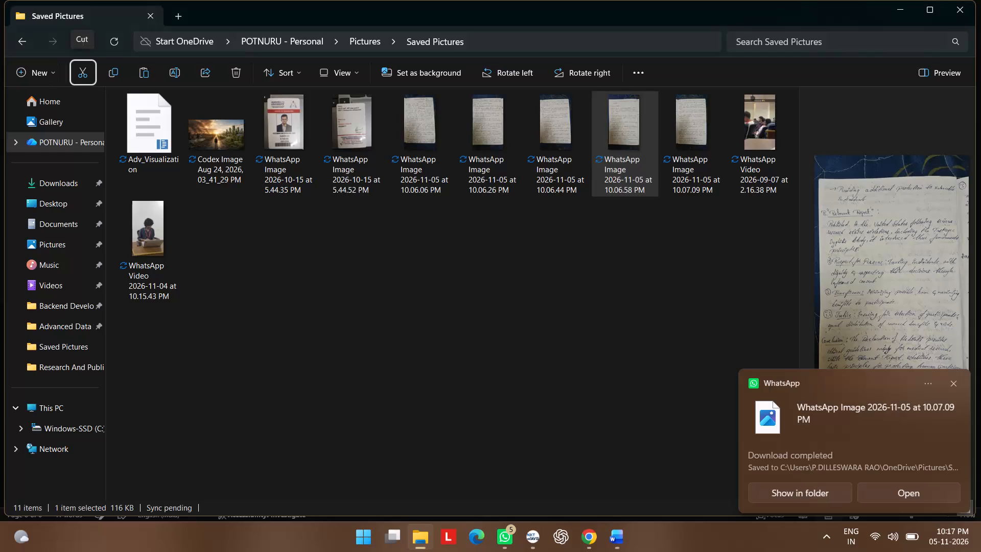
pyautogui.click(690, 154)
pyautogui.hotkey('ctrl', 'c')
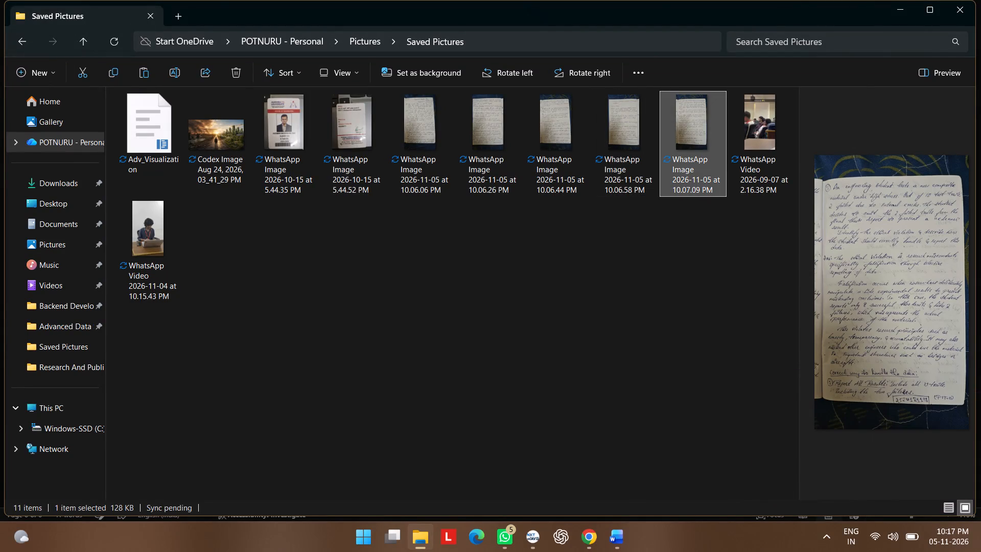
pyautogui.hotkey('alt', 'Tab')
pyautogui.hotkey('alt', 'Tab')
pyautogui.hotkey('alt', 'Tab')
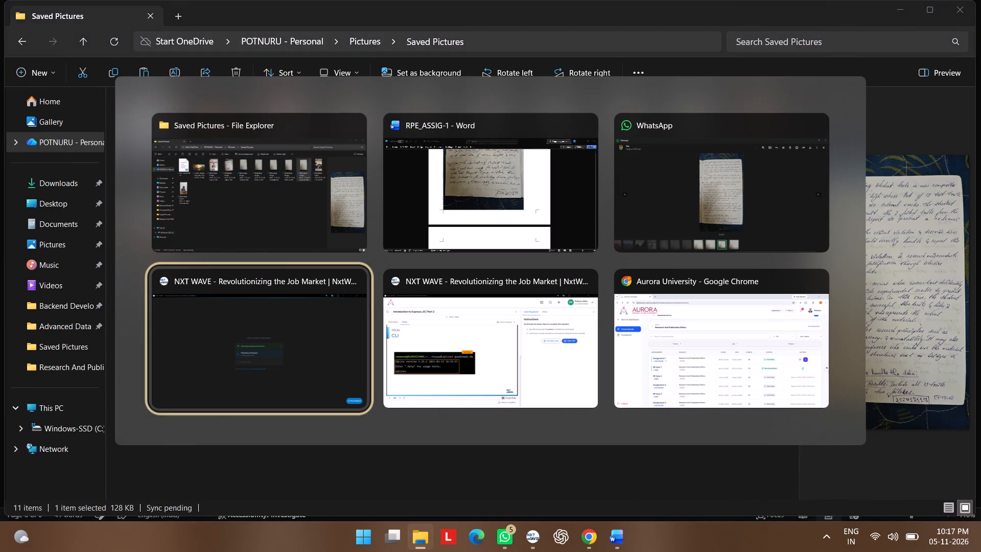
pyautogui.hotkey('alt', 'Tab')
pyautogui.hotkey('alt', 'Tab')
pyautogui.hotkey('alt', 'Tab')
pyautogui.hotkey('alt', 'Tab')
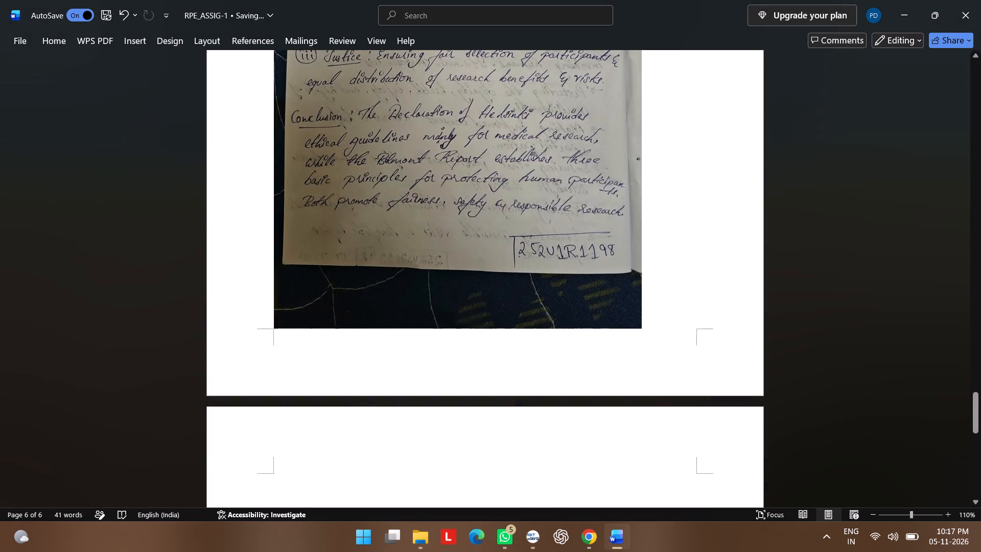
pyautogui.hotkey('ctrl', 'v')
pyautogui.press('Return')
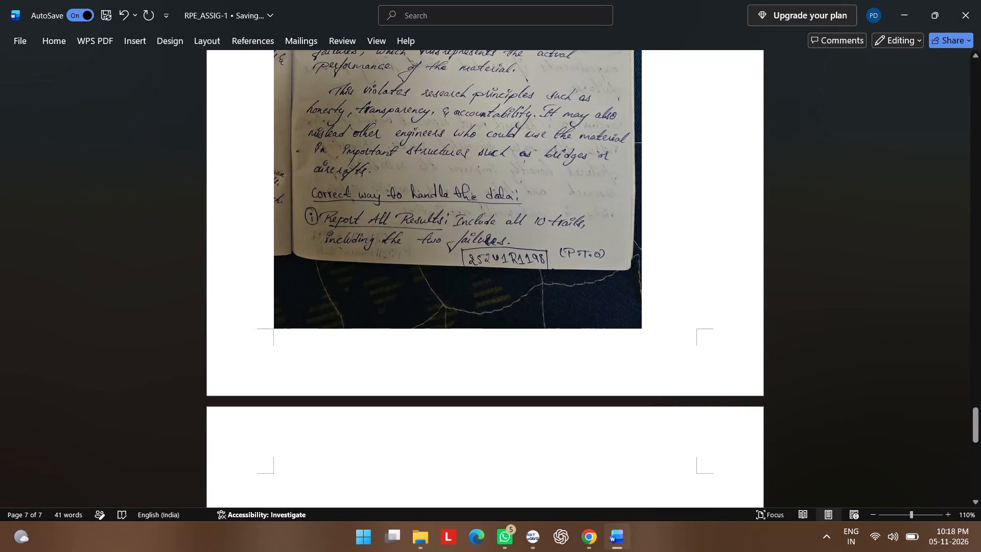
# Return to the Saved Pictures folder in File Explorer.
pyautogui.hotkey('alt', 'Tab')
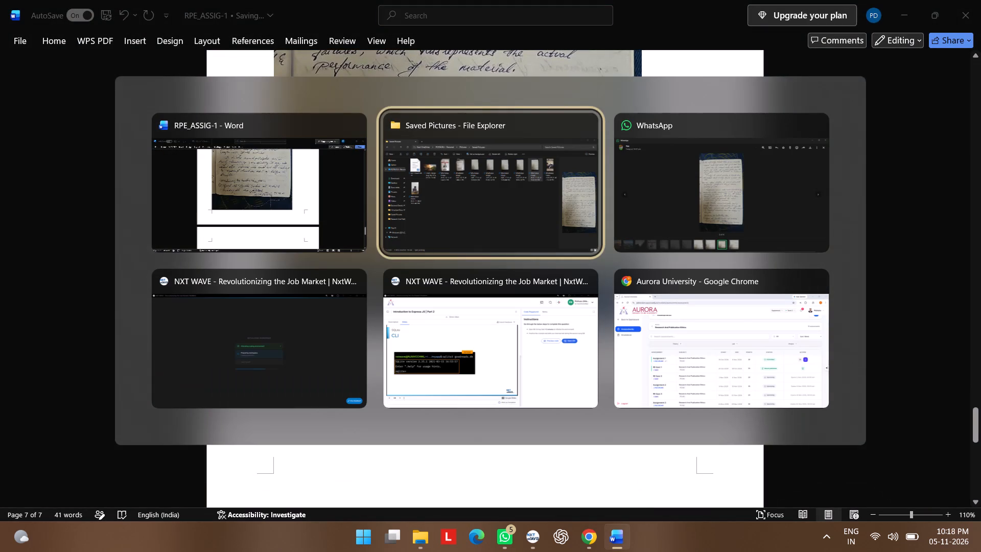
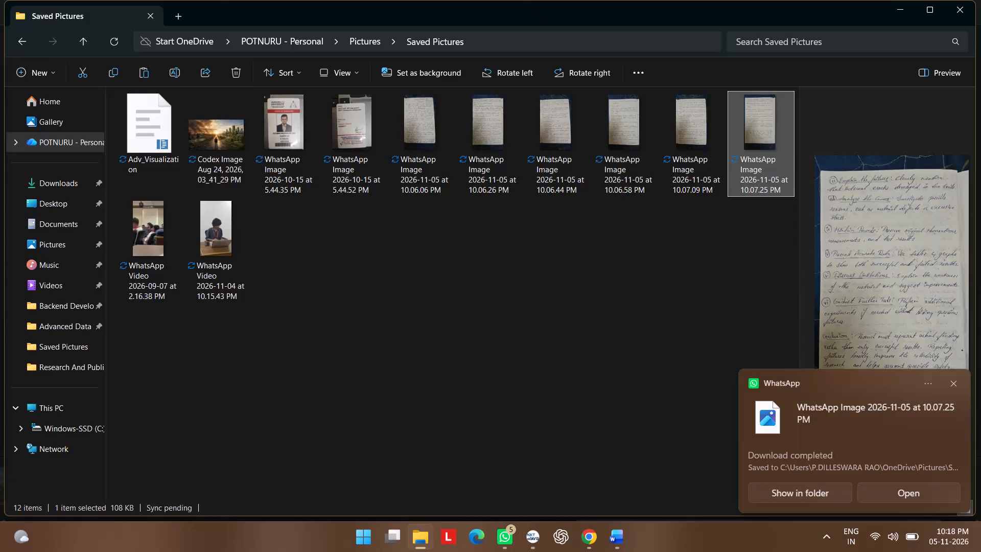
# Switch back to the RPE_ASSIG-1 document in Word and paste the handwritten page image WhatsApp Image 2026-11-05 at 10.07.25 PM on page 7.
pyautogui.hotkey('alt', 'Tab')
pyautogui.hotkey('alt', 'Tab')
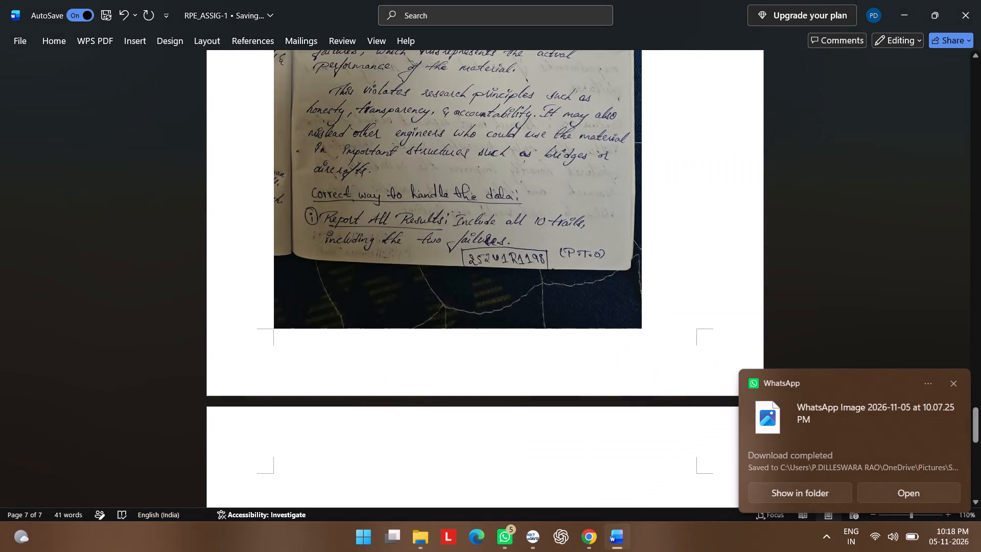
pyautogui.hotkey('ctrl', 'v')
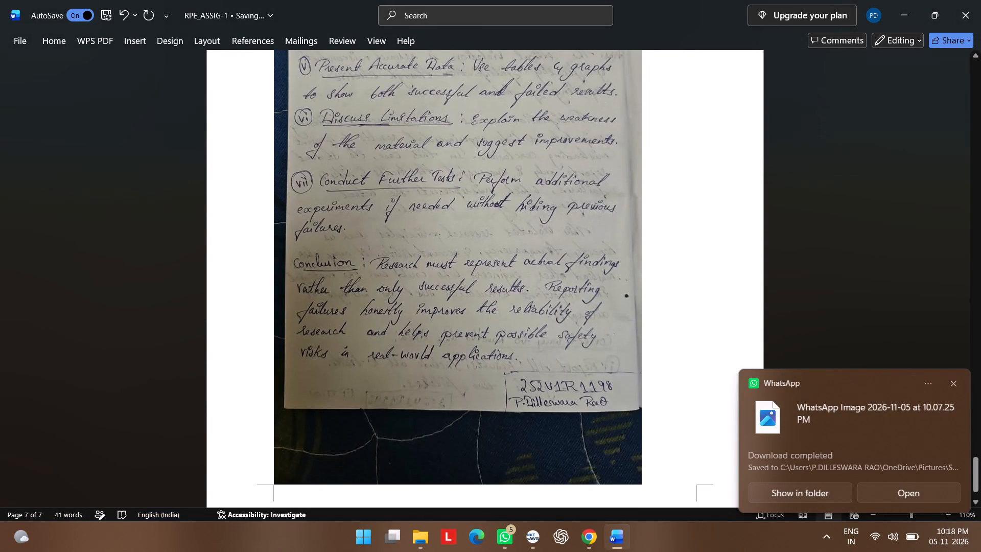
# Check the placement of the handwritten page pictures on page 7 and the preceding page 6.
pyautogui.scroll(6, 482, 10)
pyautogui.scroll(-8, 424, 244)
pyautogui.scroll(9, 453, 365)
pyautogui.scroll(-8, 458, 383)
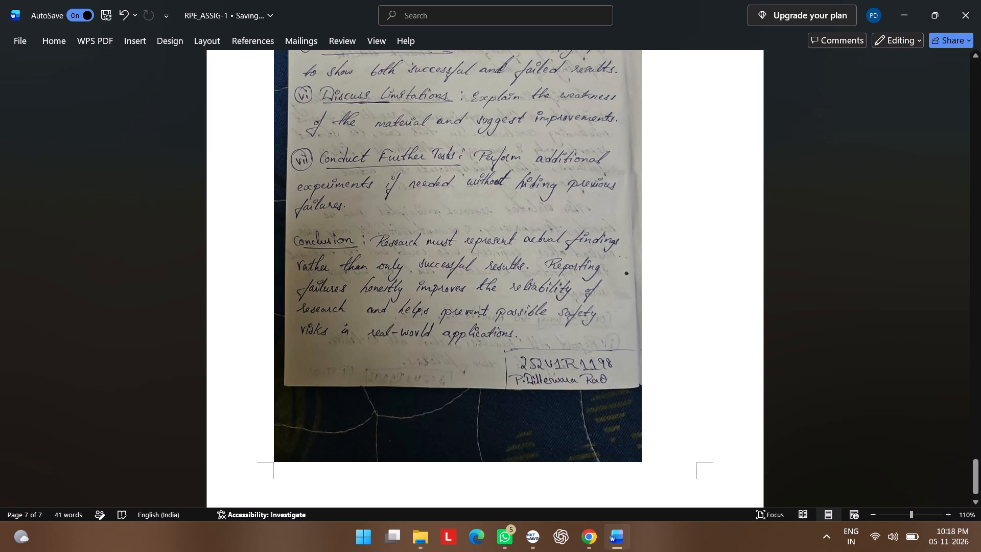
pyautogui.scroll(4, 460, 385)
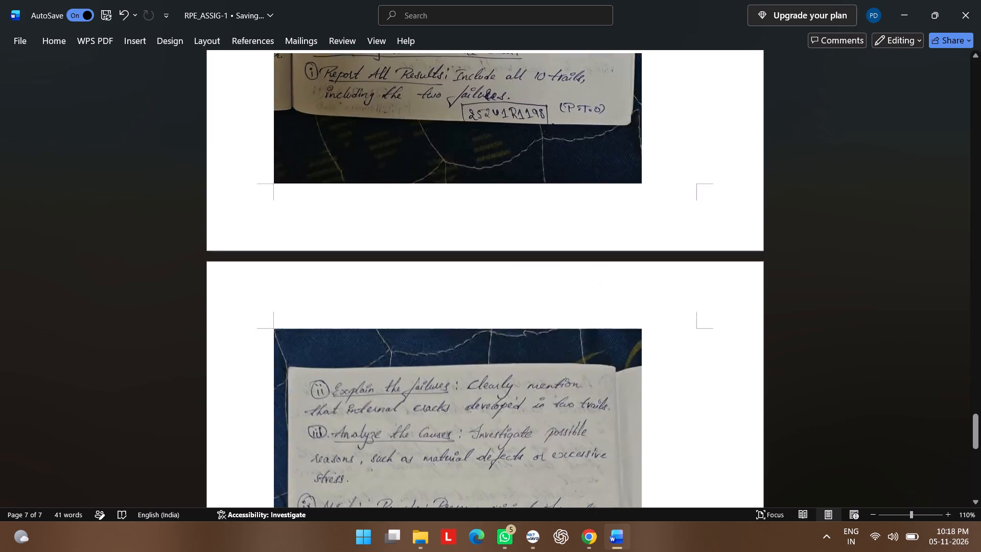
pyautogui.scroll(1, 460, 385)
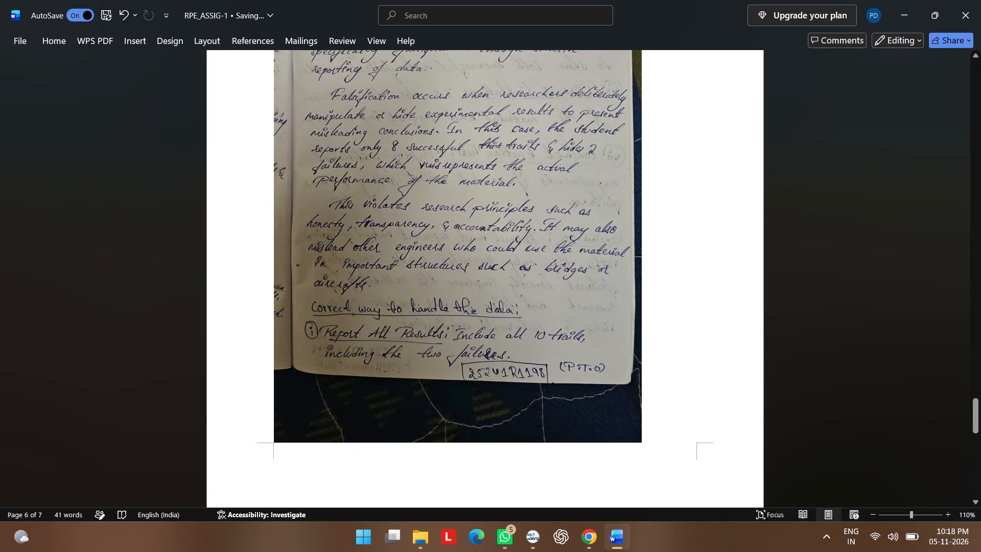
# Review the handwritten answer pictures in the Word assignment from page 6 back up to the cover page.
pyautogui.scroll(3, 460, 385)
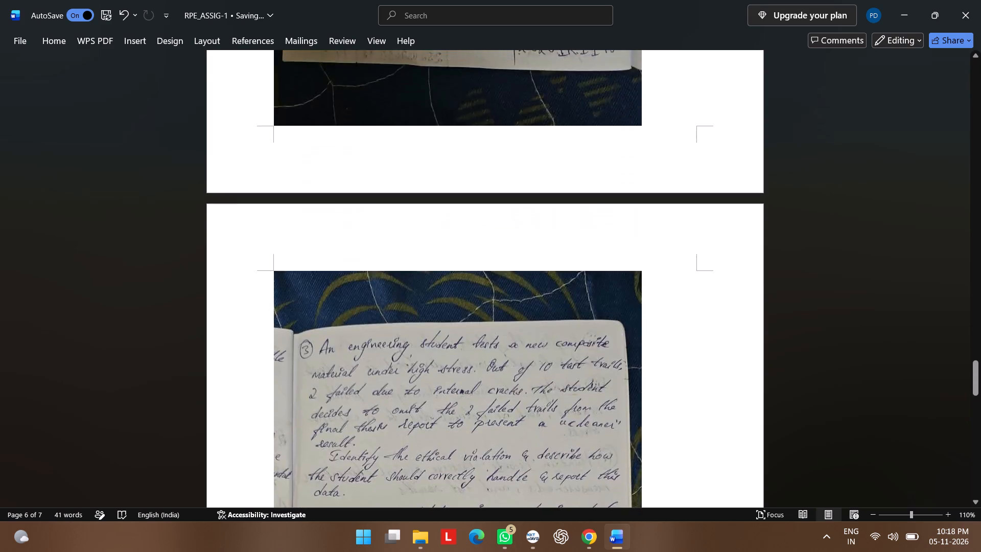
pyautogui.scroll(4, 460, 385)
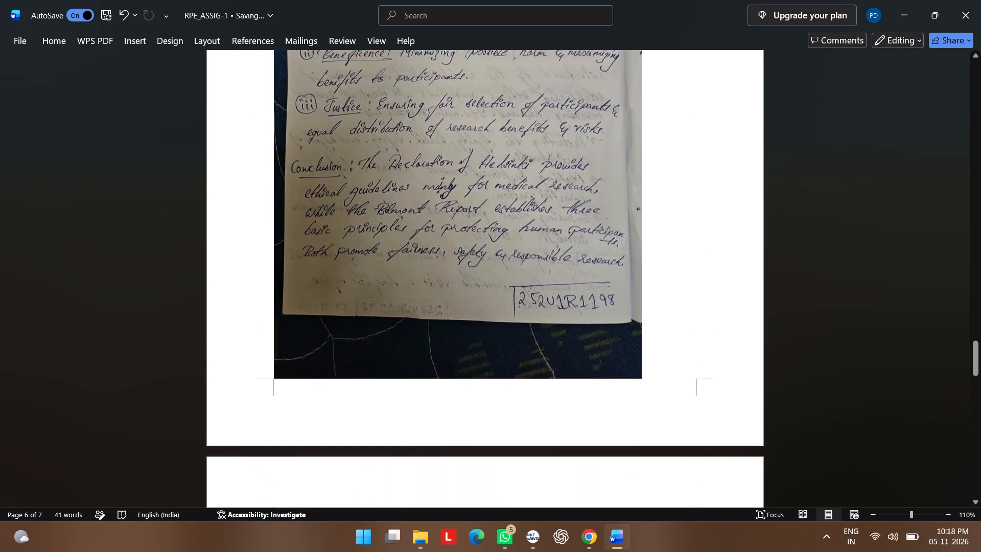
pyautogui.scroll(3, 460, 385)
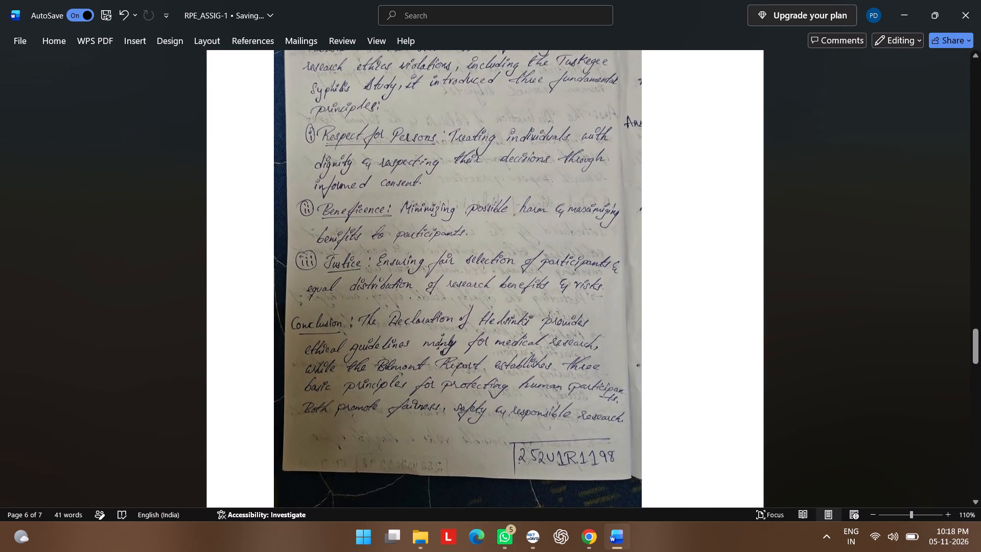
pyautogui.scroll(2, 460, 385)
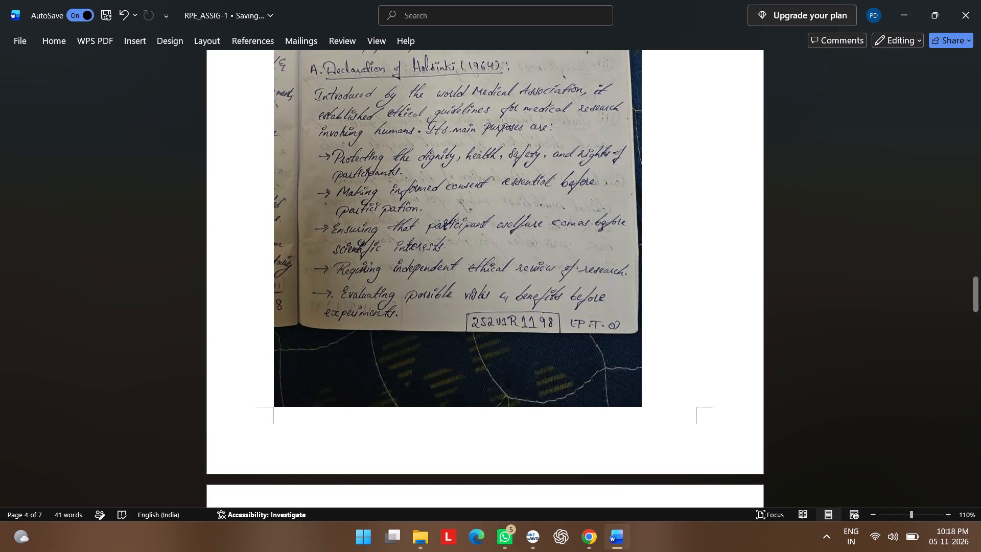
pyautogui.scroll(8, 460, 385)
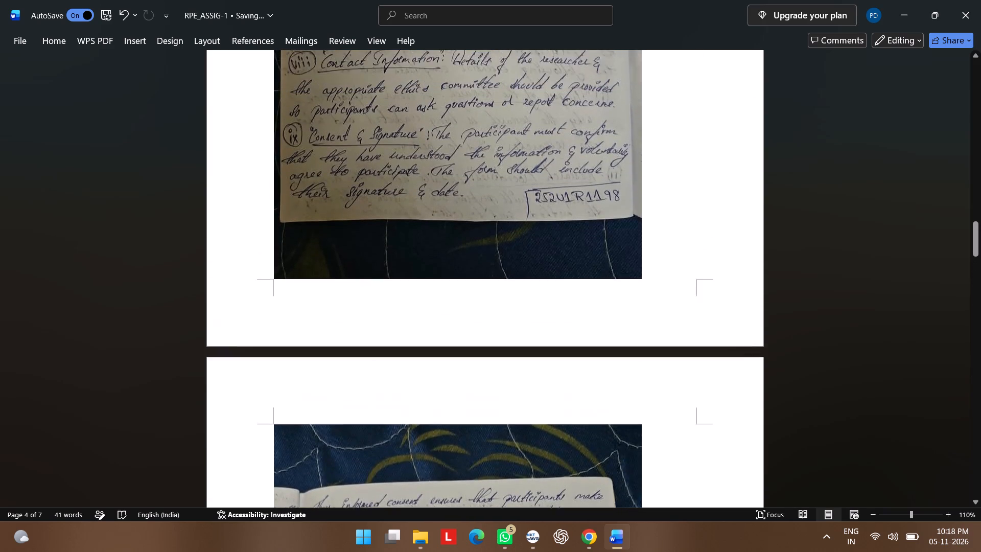
pyautogui.scroll(2, 460, 385)
pyautogui.scroll(-2, 460, 385)
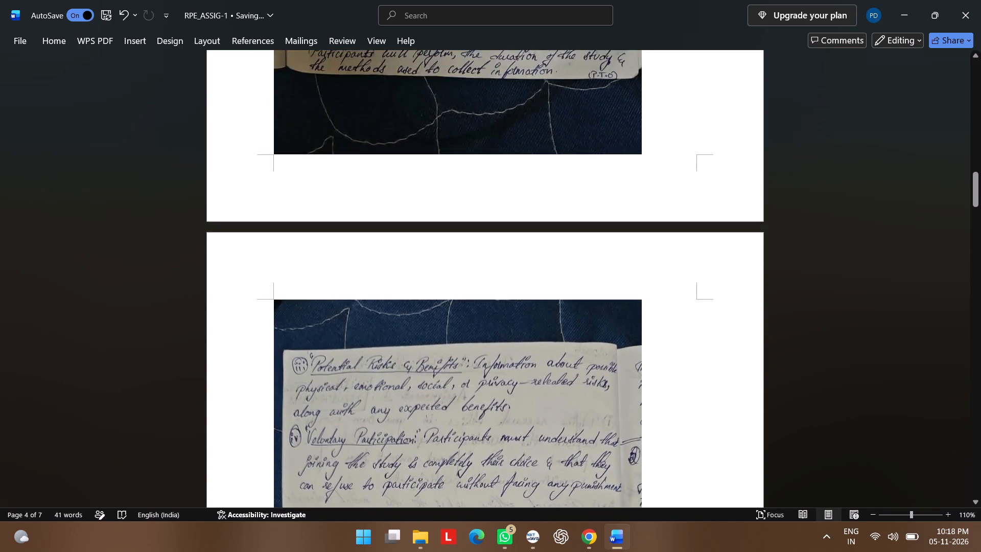
pyautogui.scroll(-2, 460, 385)
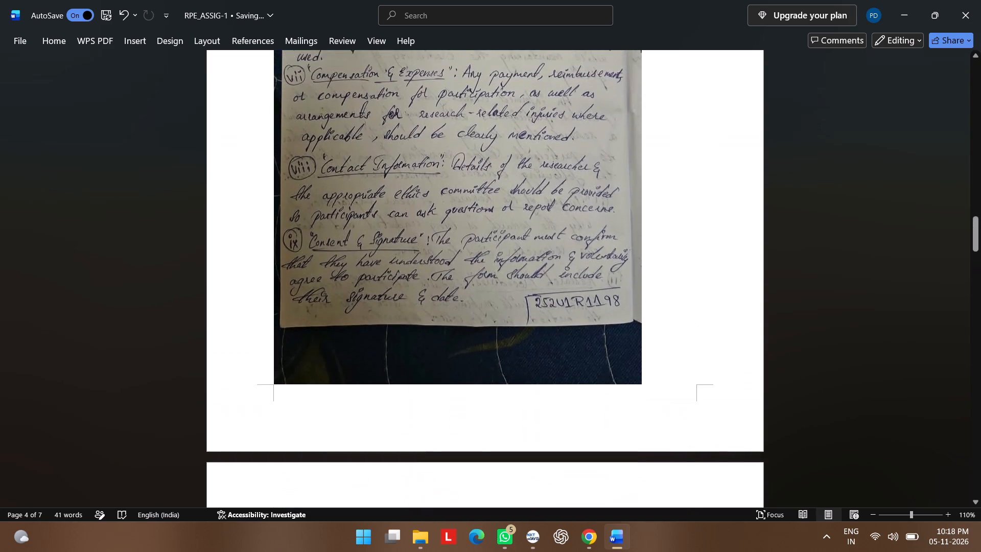
pyautogui.scroll(4, 460, 385)
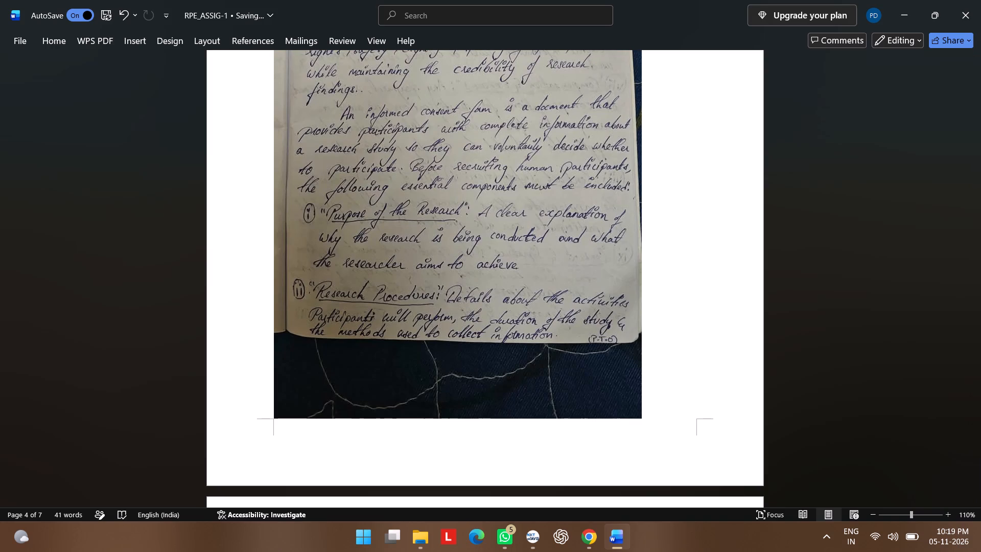
pyautogui.scroll(8, 460, 385)
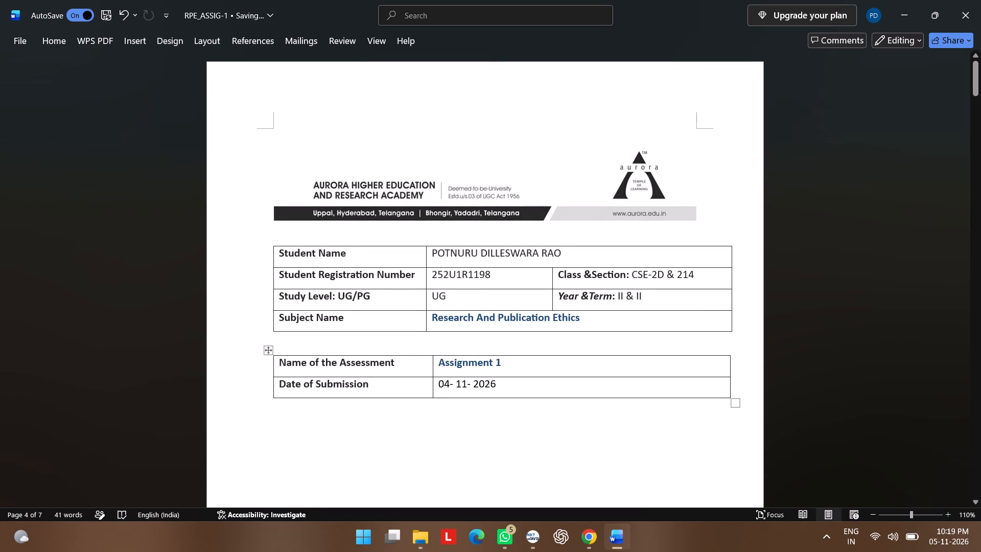
# Save a PDF copy as RPE_ASSIG-1 in Desktop > 2nd year > TERM-2 > Research And Publication Ethics, replacing the existing PDF.
pyautogui.click(20, 36)
pyautogui.click(56, 214)
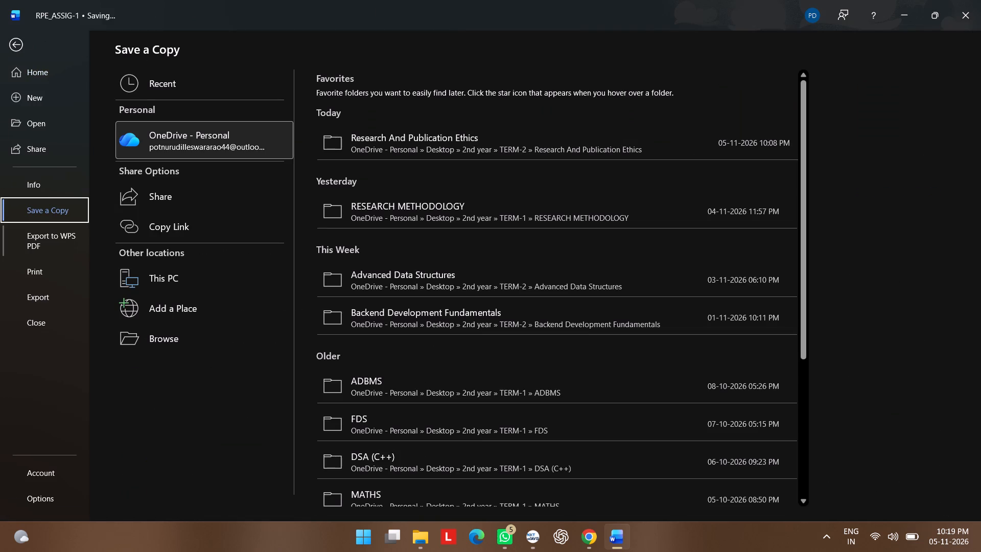
pyautogui.click(175, 273)
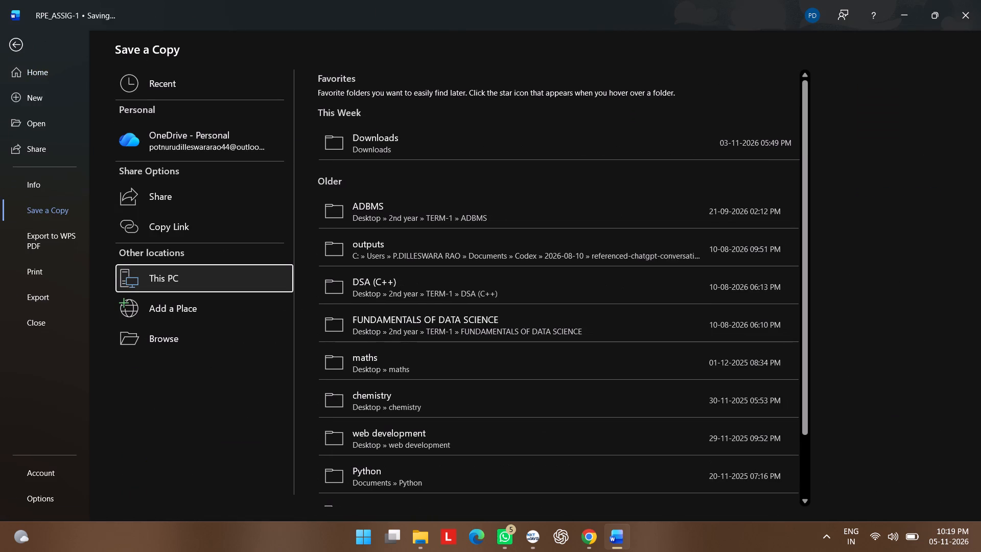
pyautogui.scroll(-8, 404, 200)
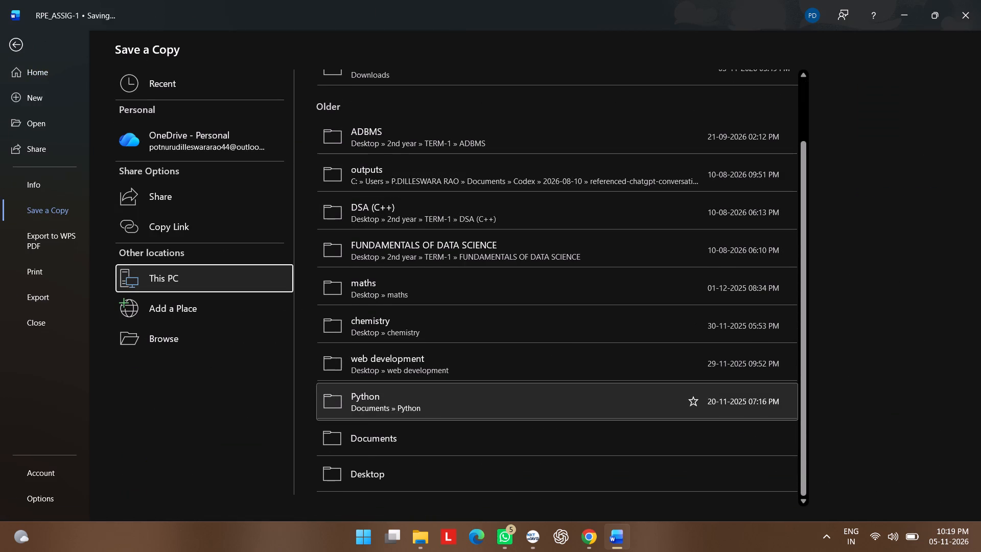
pyautogui.click(439, 471)
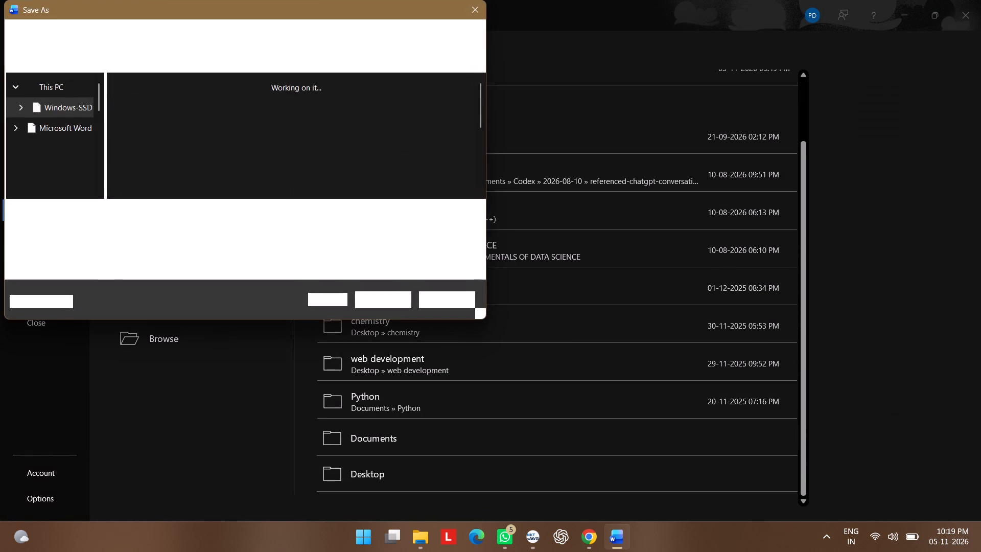
pyautogui.doubleClick(166, 95)
pyautogui.doubleClick(171, 126)
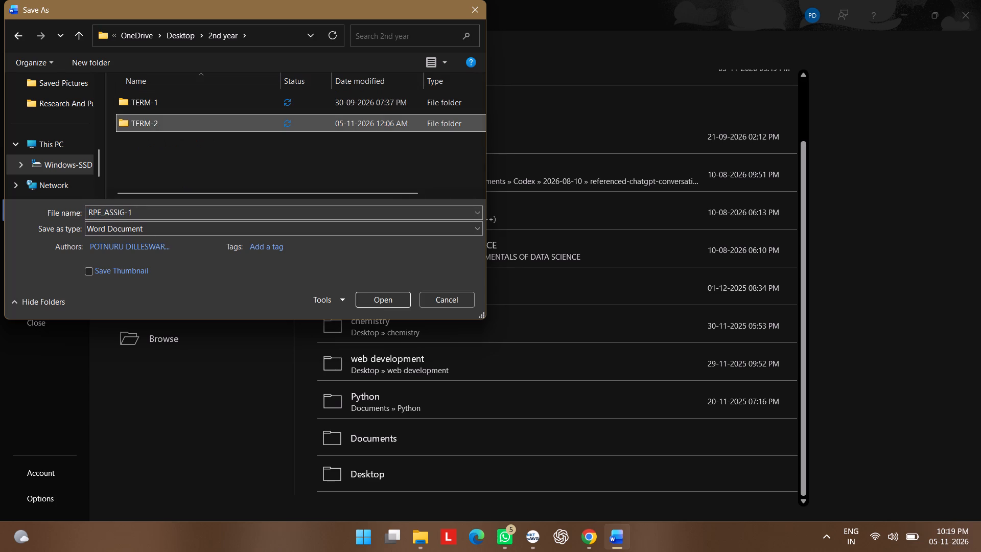
pyautogui.doubleClick(193, 148)
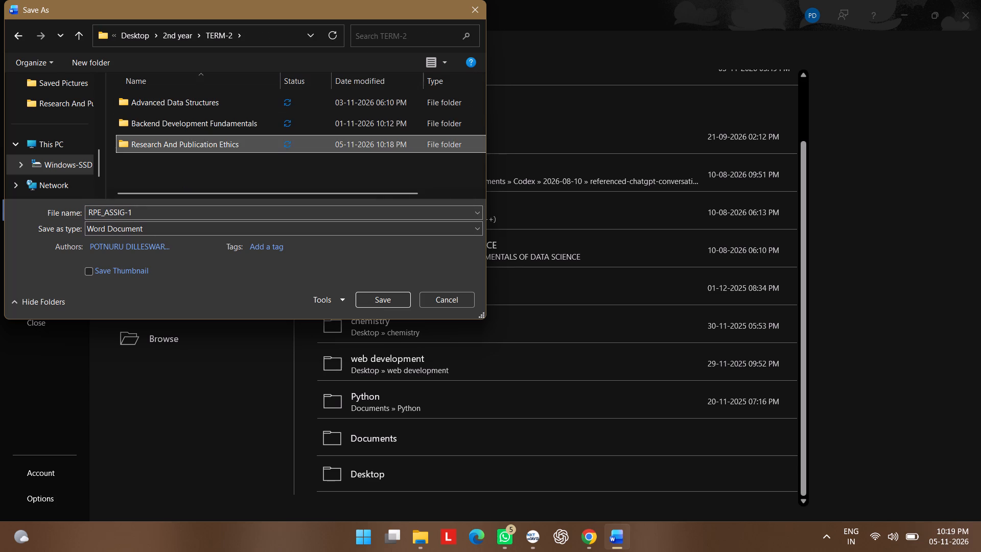
pyautogui.click(267, 238)
pyautogui.click(264, 235)
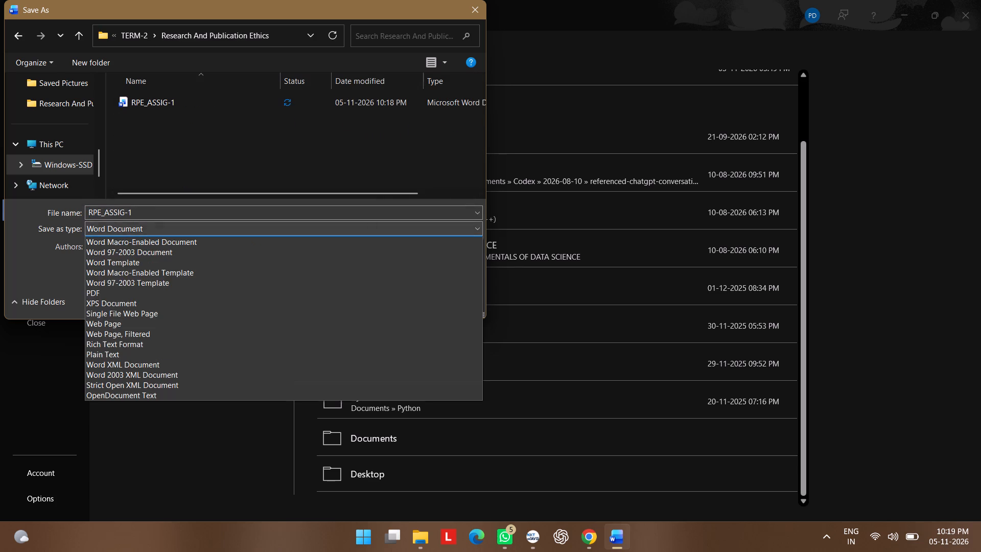
pyautogui.click(242, 305)
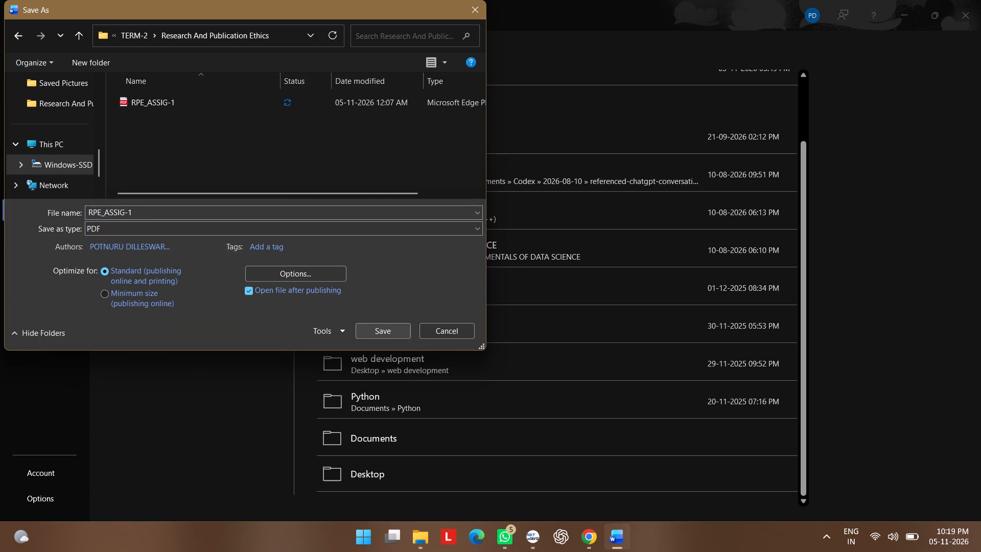
pyautogui.click(399, 330)
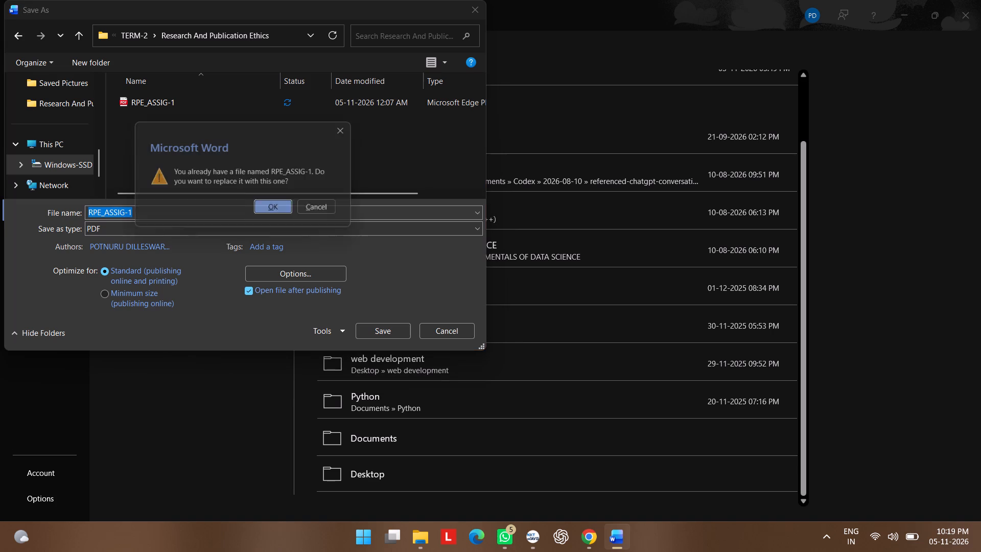
pyautogui.click(277, 214)
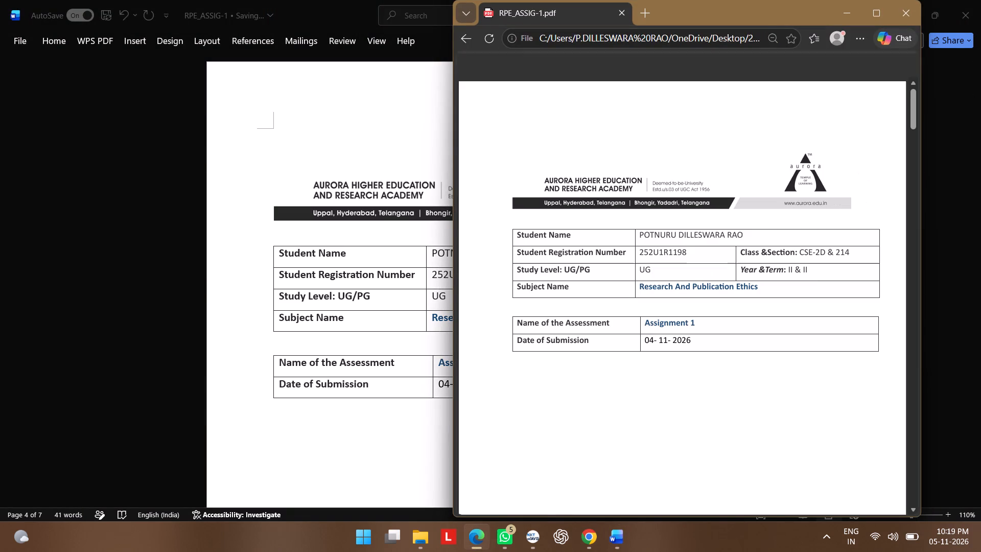
# Maximize the exported RPE_ASSIG-1 PDF in Edge and check the cover page and the handwritten answer pages through to the end.
pyautogui.click(884, 18)
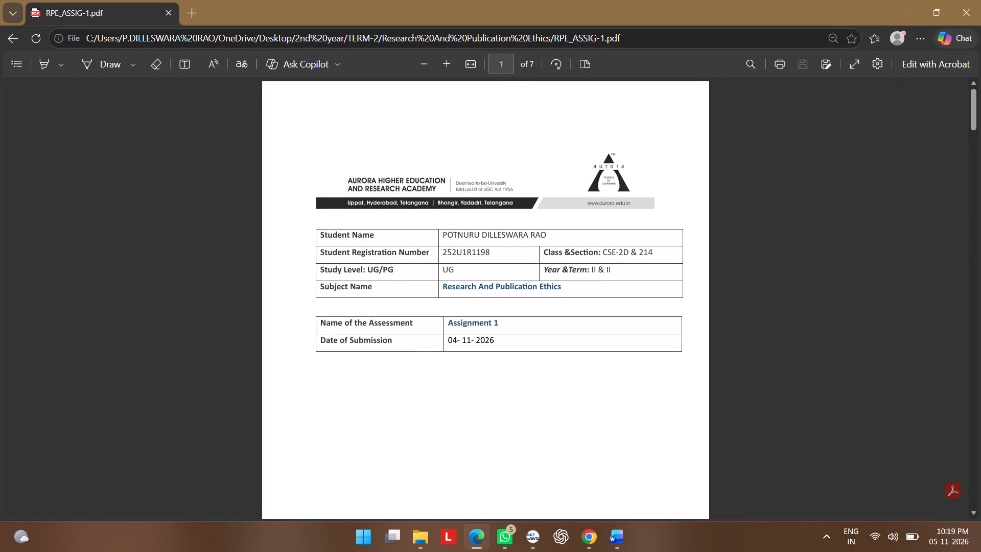
pyautogui.scroll(-14, 591, 160)
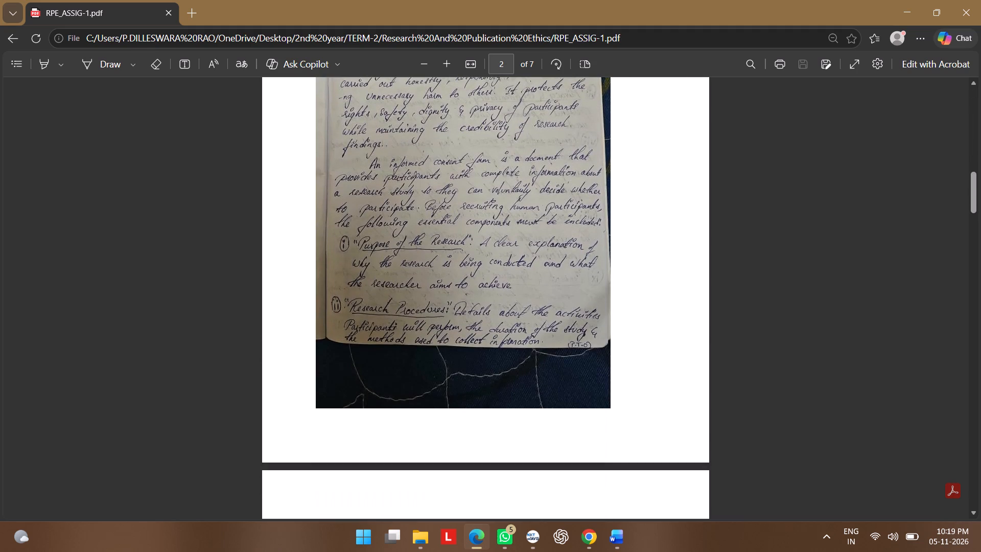
pyautogui.scroll(-1, 582, 186)
pyautogui.scroll(5, 582, 186)
pyautogui.scroll(-6, 582, 186)
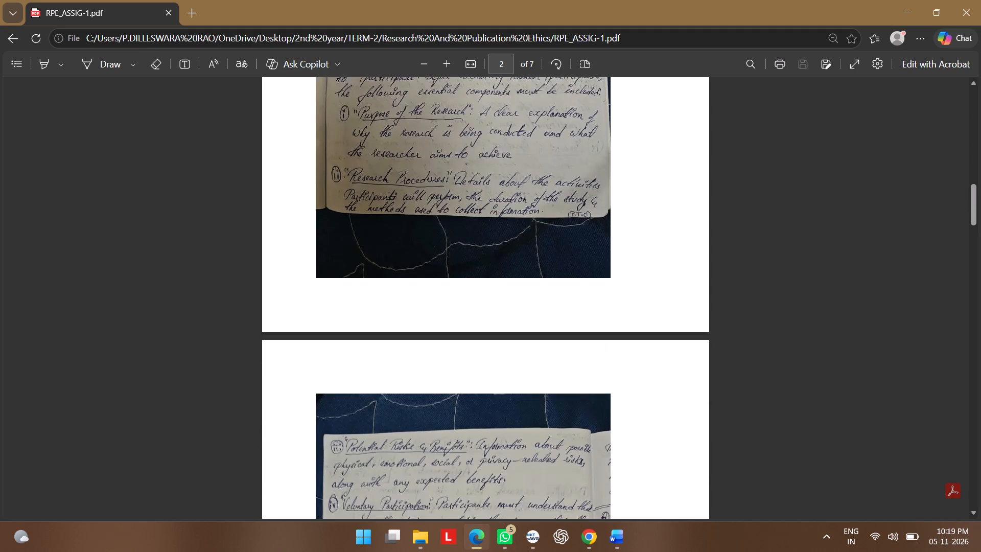
pyautogui.scroll(-17, 582, 186)
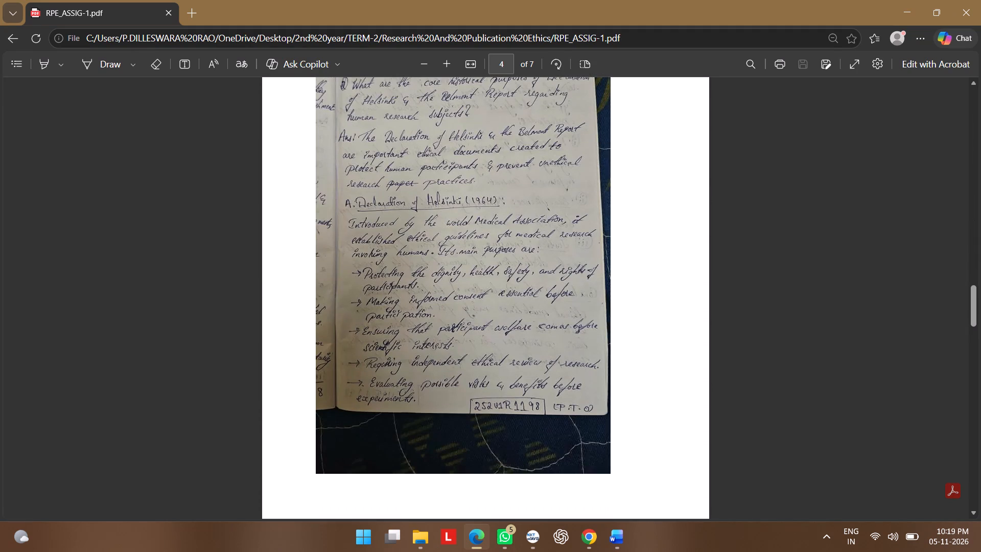
pyautogui.scroll(-16, 582, 186)
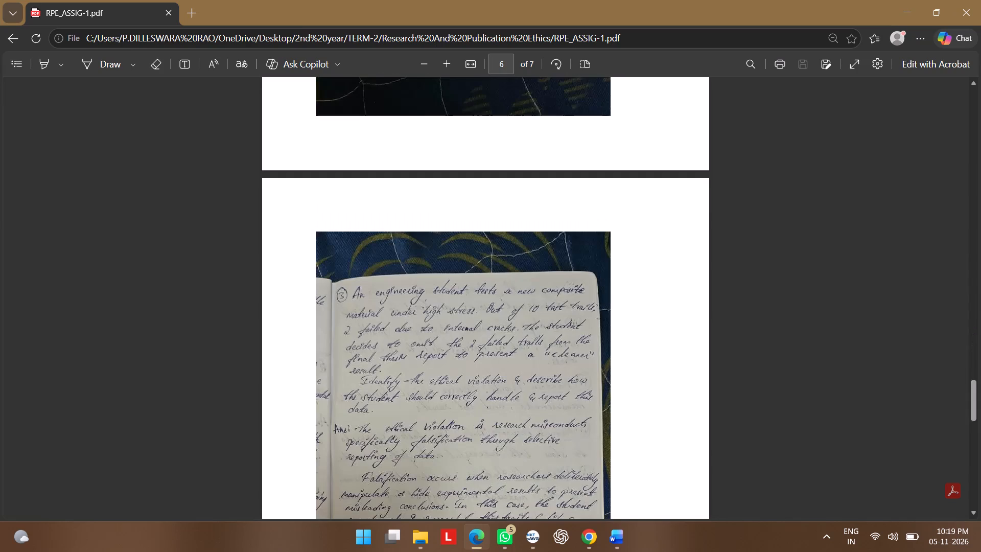
pyautogui.scroll(3, 582, 186)
pyautogui.scroll(-16, 582, 186)
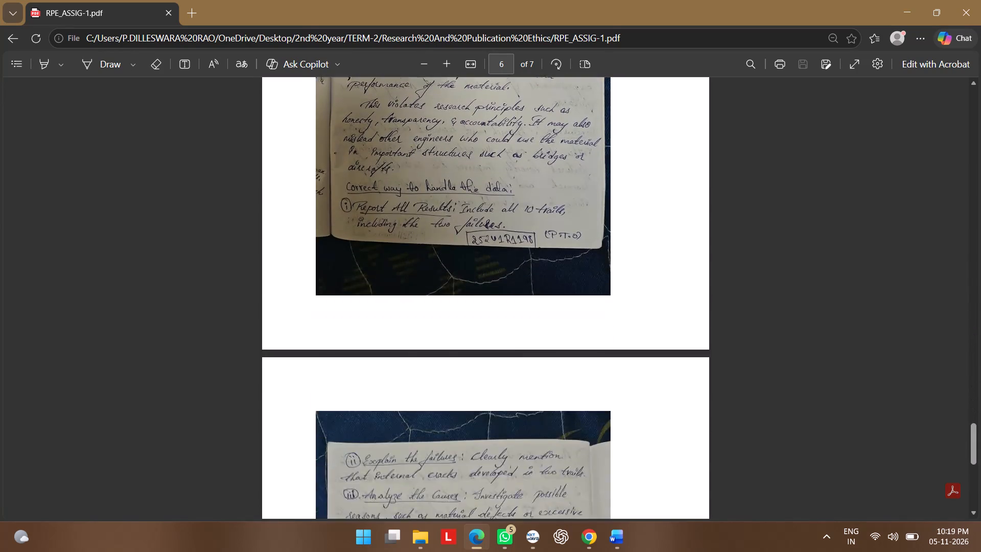
pyautogui.scroll(-9, 577, 183)
# In Chrome, open Assignment 1 of Research And Publication Ethics on the Aurora assessments page and re-upload the RPE_ASSIG-1 PDF.
pyautogui.click(585, 547)
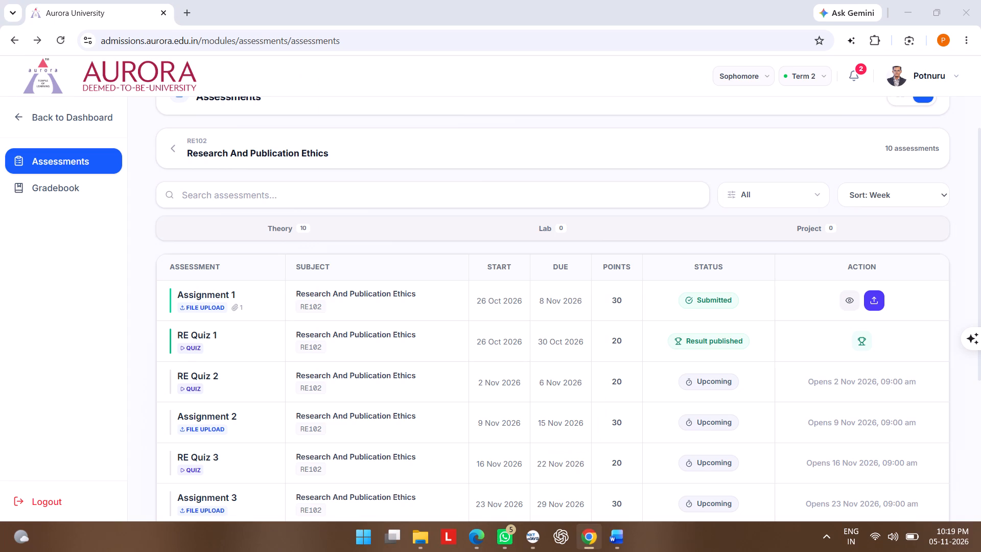
pyautogui.scroll(2, 146, 272)
pyautogui.scroll(-2, 365, 383)
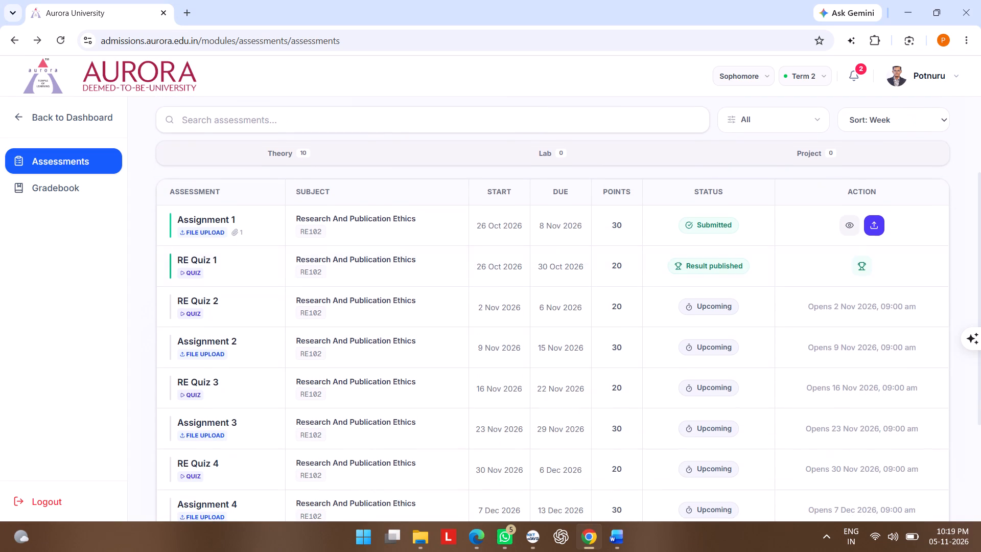
pyautogui.click(799, 226)
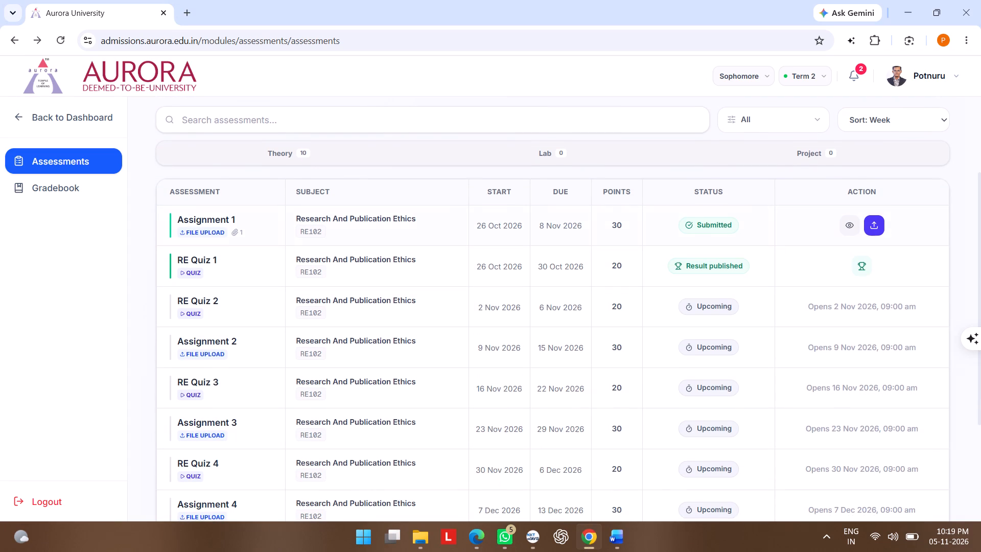
pyautogui.click(873, 223)
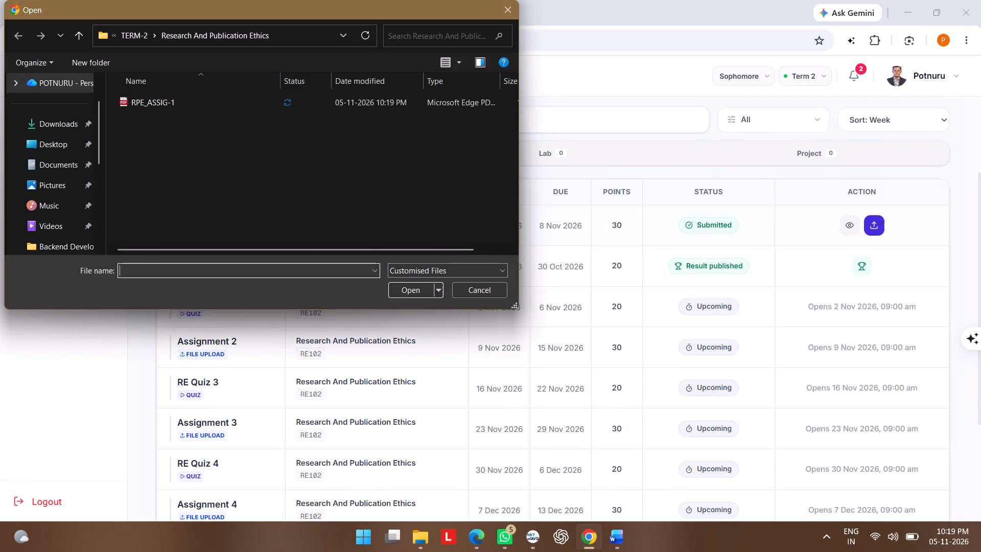
pyautogui.click(510, 12)
pyautogui.click(540, 218)
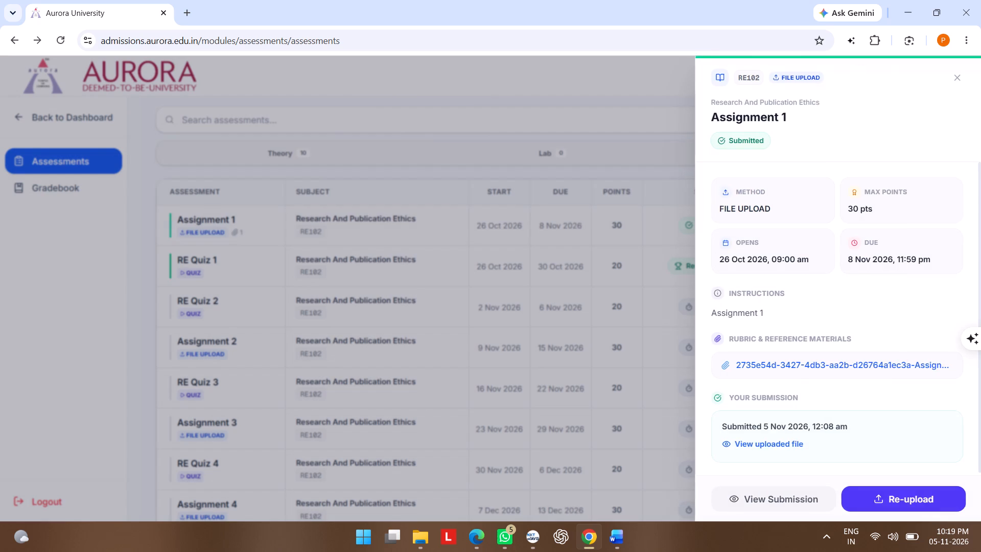
pyautogui.click(894, 497)
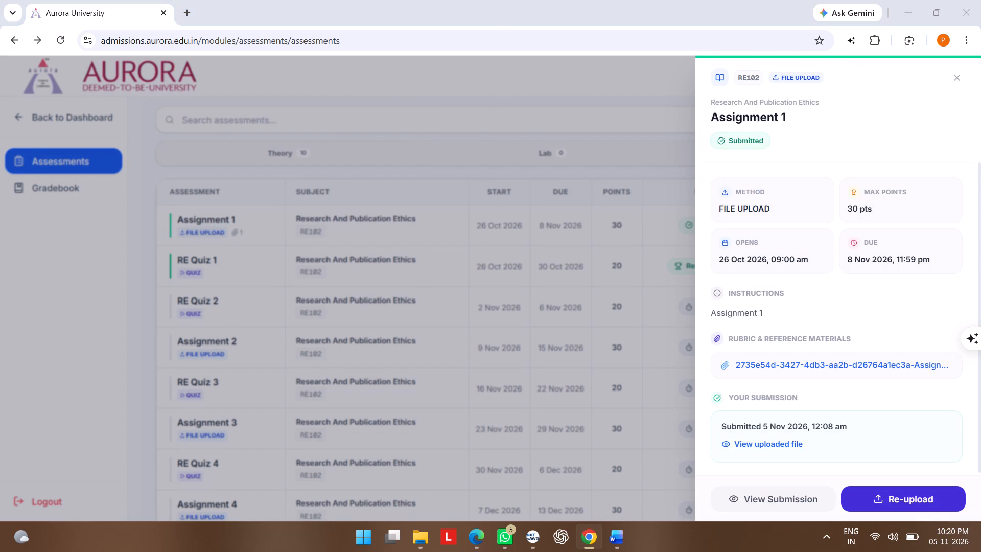
pyautogui.click(160, 98)
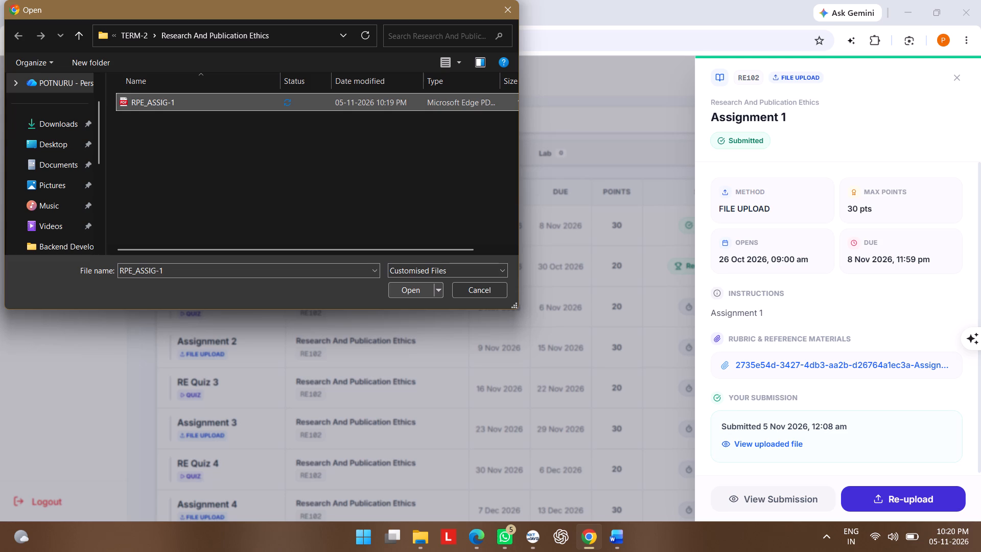
pyautogui.click(401, 292)
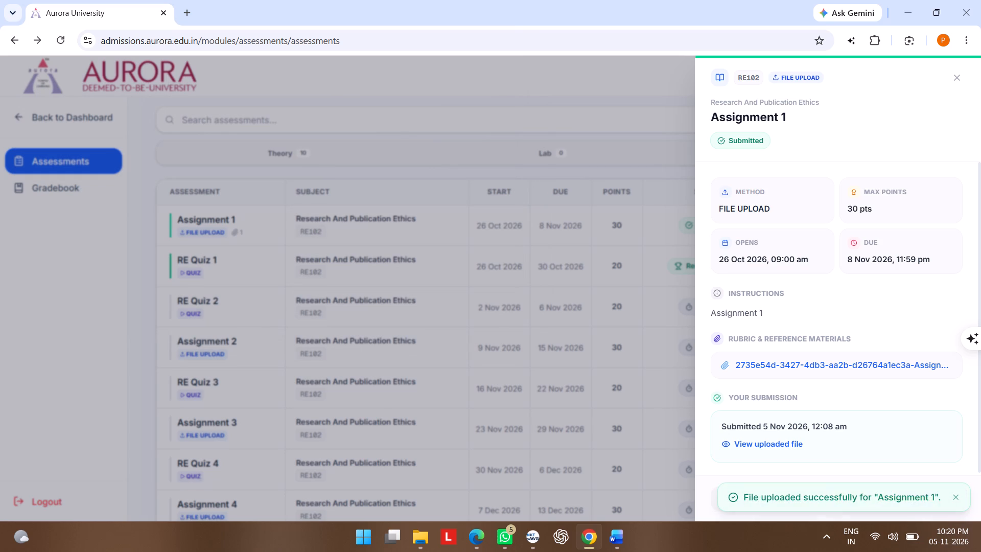
pyautogui.click(948, 500)
pyautogui.click(954, 493)
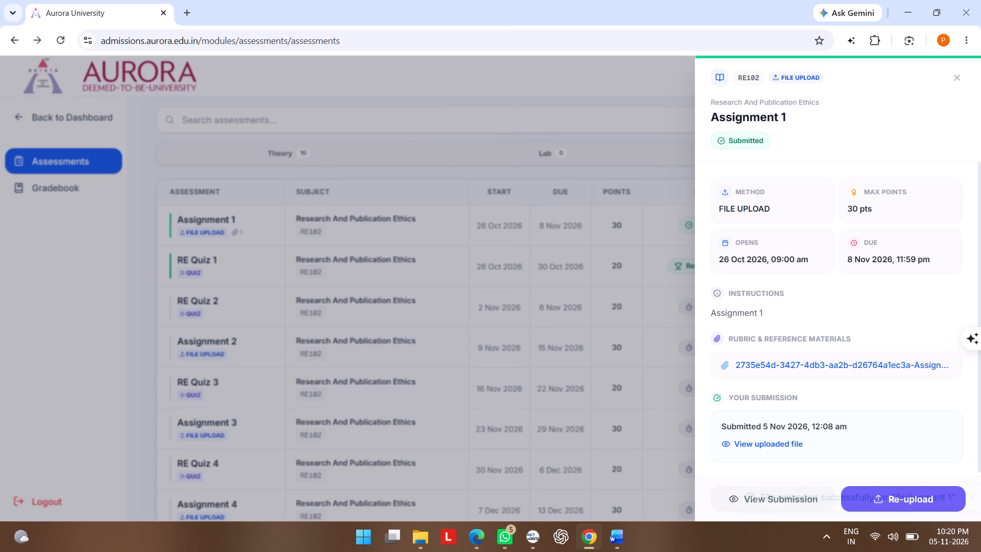
# View the submitted file for Assignment 1.
pyautogui.click(781, 506)
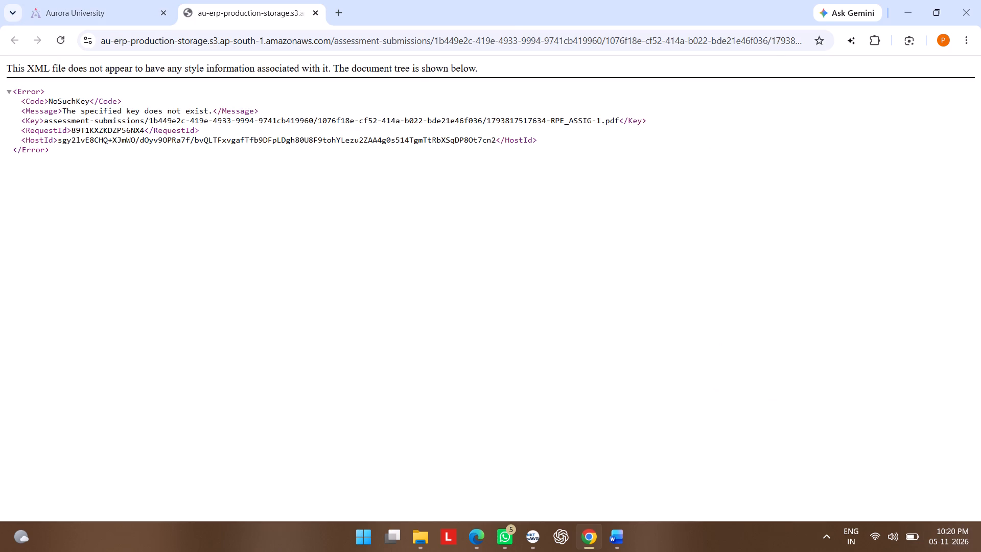
# Close the opened file page, reopen the Assignment 1 details, and view the submitted file again.
pyautogui.click(311, 14)
pyautogui.click(101, 0)
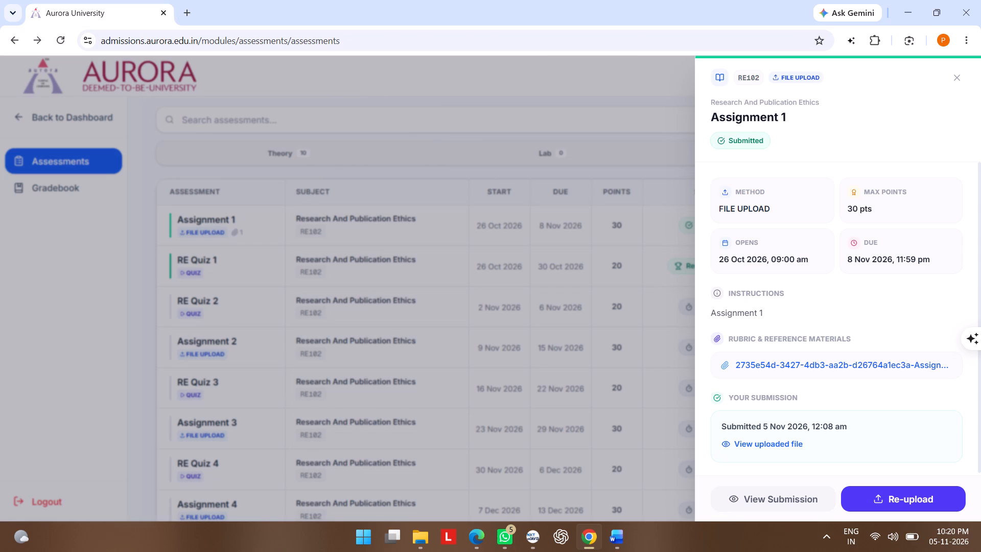
pyautogui.click(659, 260)
pyautogui.click(648, 223)
pyautogui.click(816, 503)
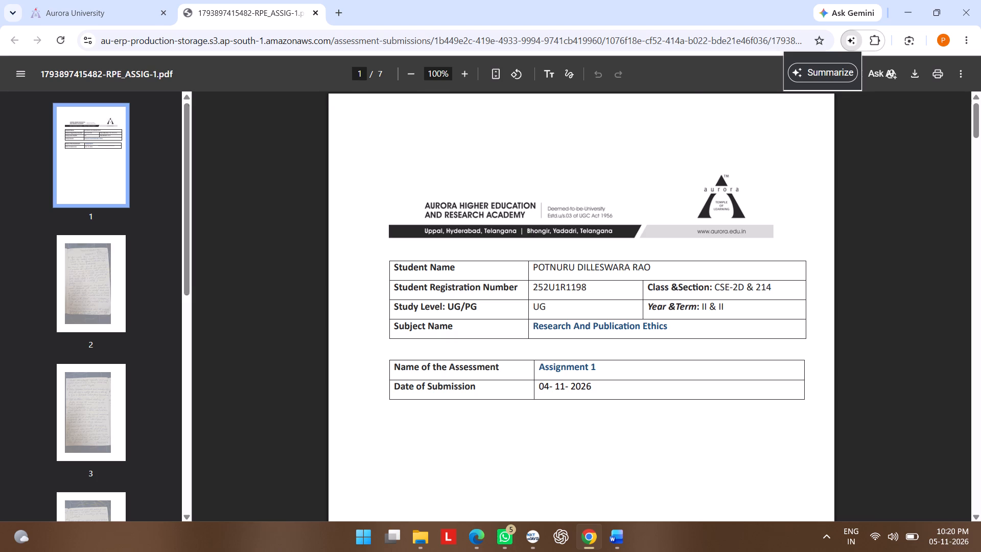
# Check the submitted RPE_ASSIG-1 PDF from the cover page through the handwritten answers to the last page, against the portal's submission details.
pyautogui.click(82, 0)
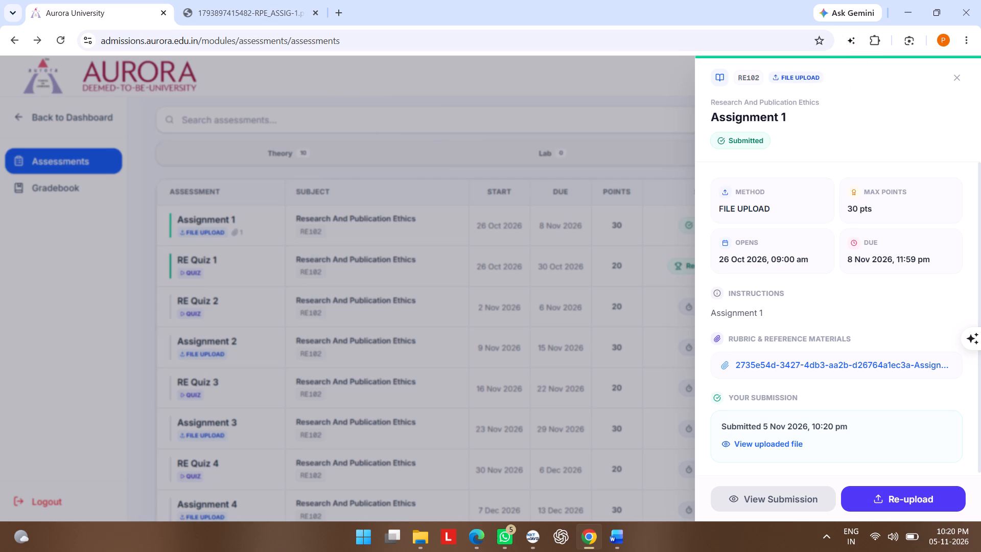
pyautogui.click(214, 11)
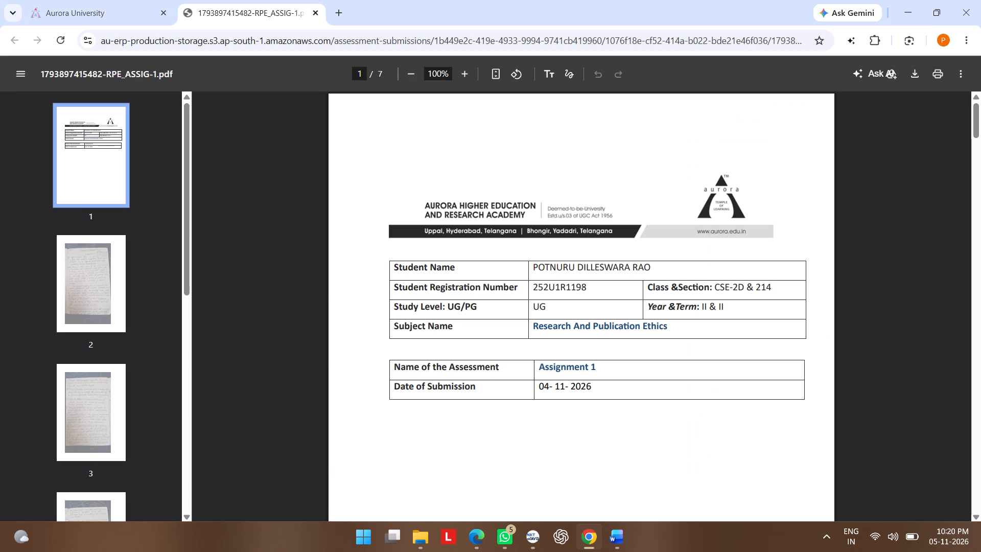
pyautogui.click(53, 0)
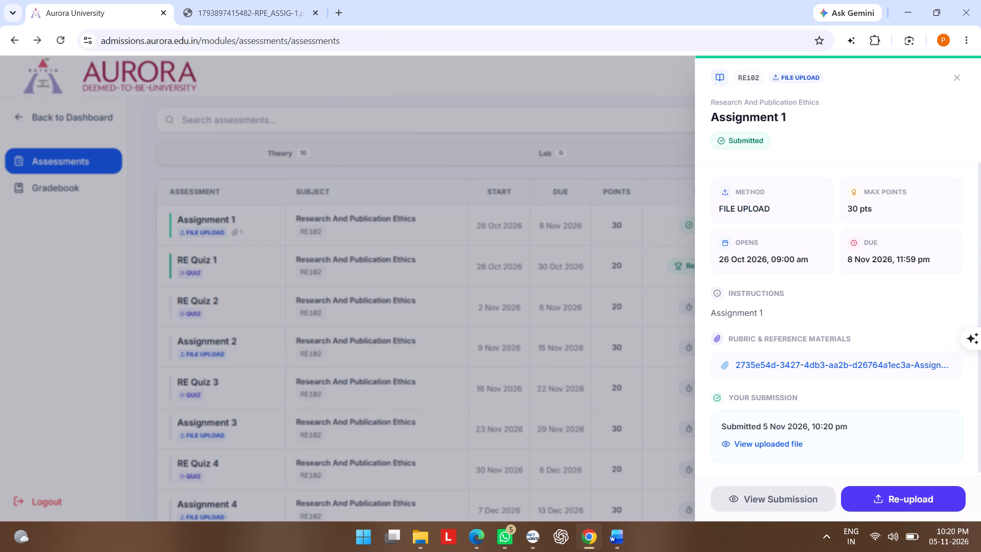
pyautogui.click(230, 0)
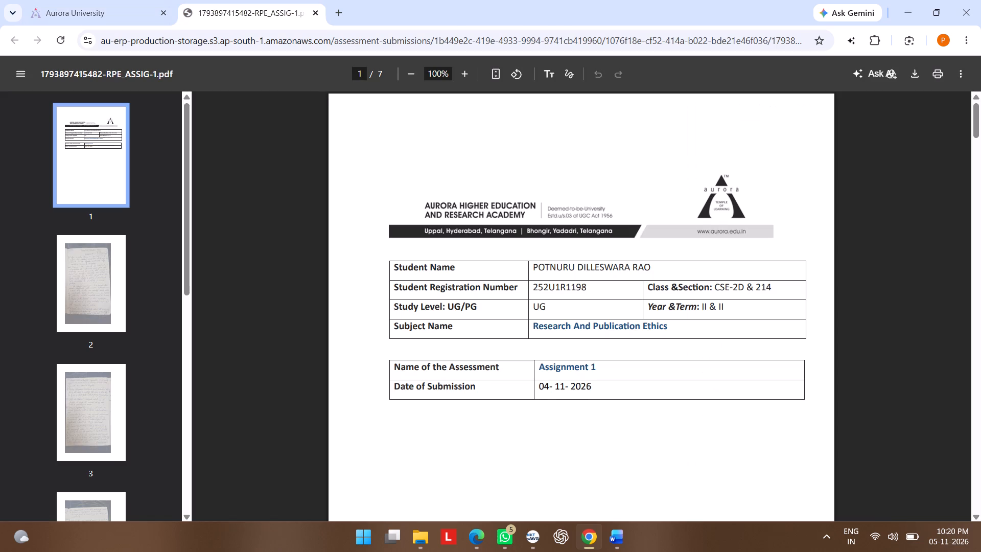
pyautogui.scroll(-12, 366, 227)
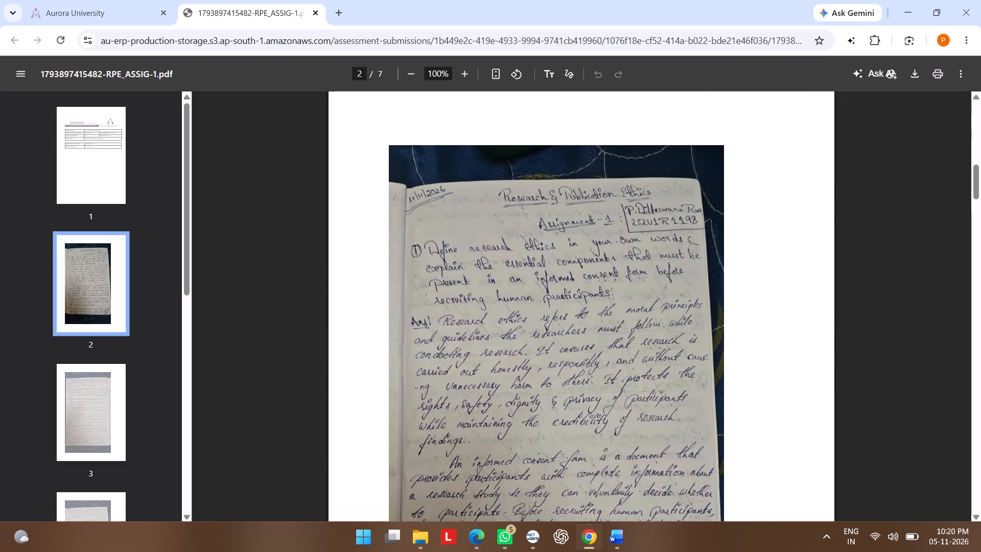
pyautogui.click(77, 3)
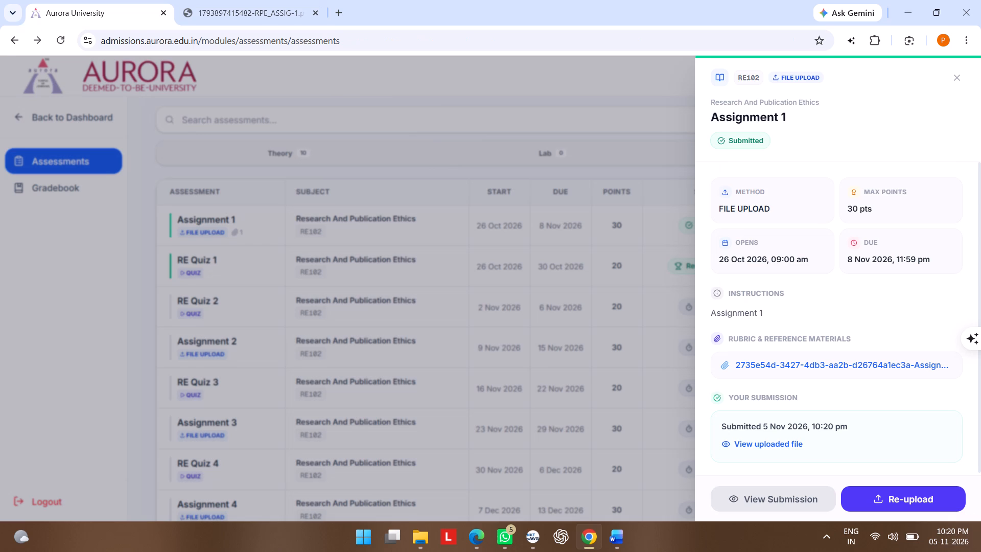
pyautogui.click(199, 6)
pyautogui.scroll(-1, 424, 129)
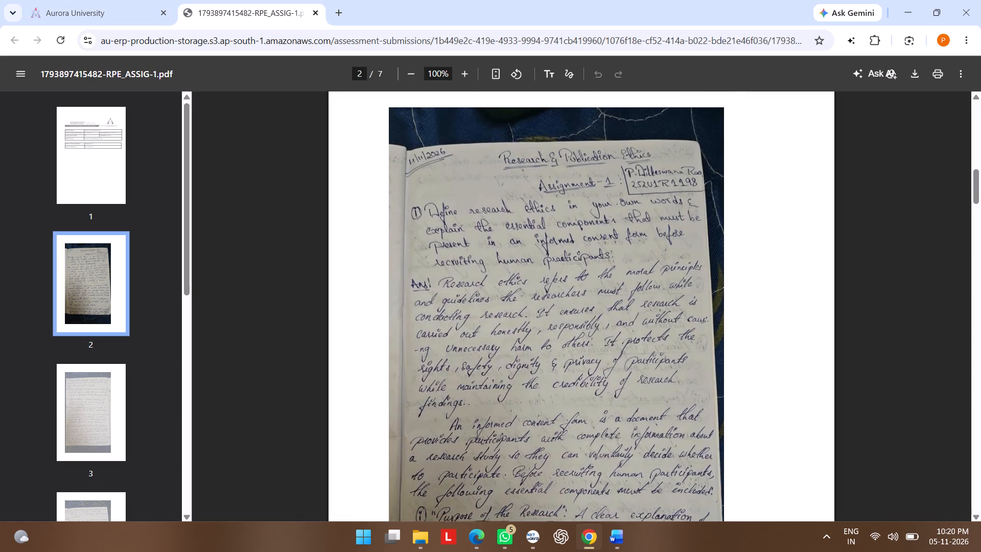
pyautogui.scroll(-14, 424, 129)
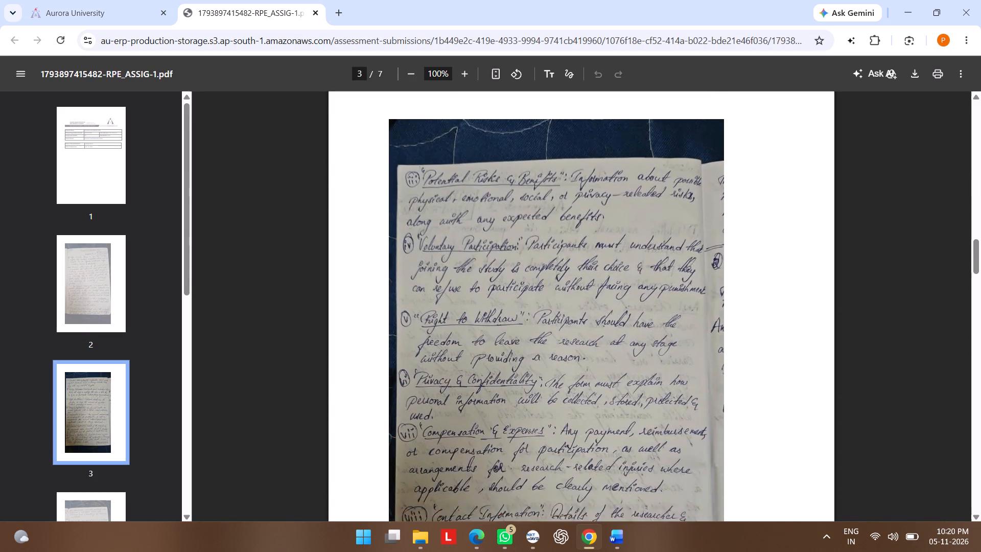
pyautogui.scroll(-14, 424, 129)
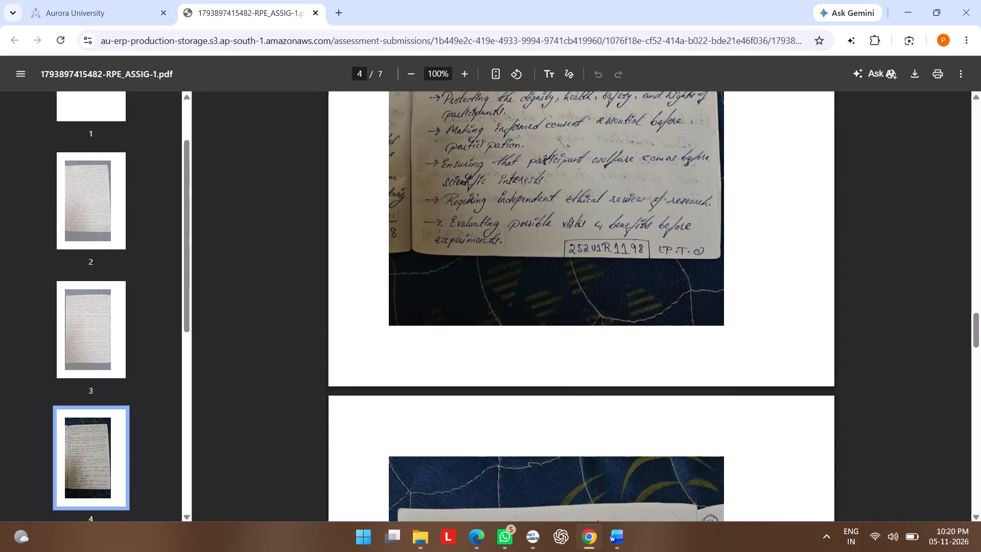
pyautogui.scroll(-14, 424, 129)
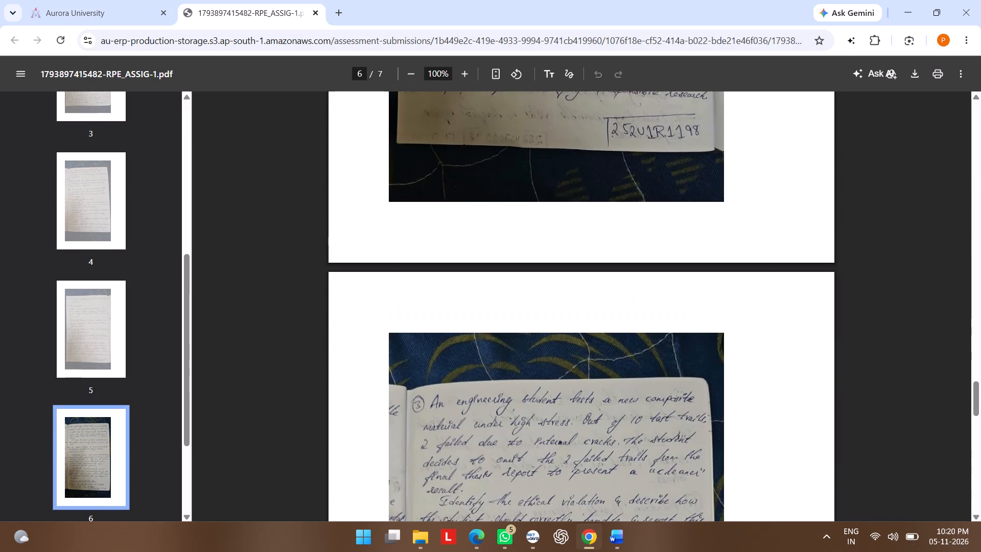
pyautogui.scroll(8, 424, 129)
pyautogui.scroll(-15, 424, 129)
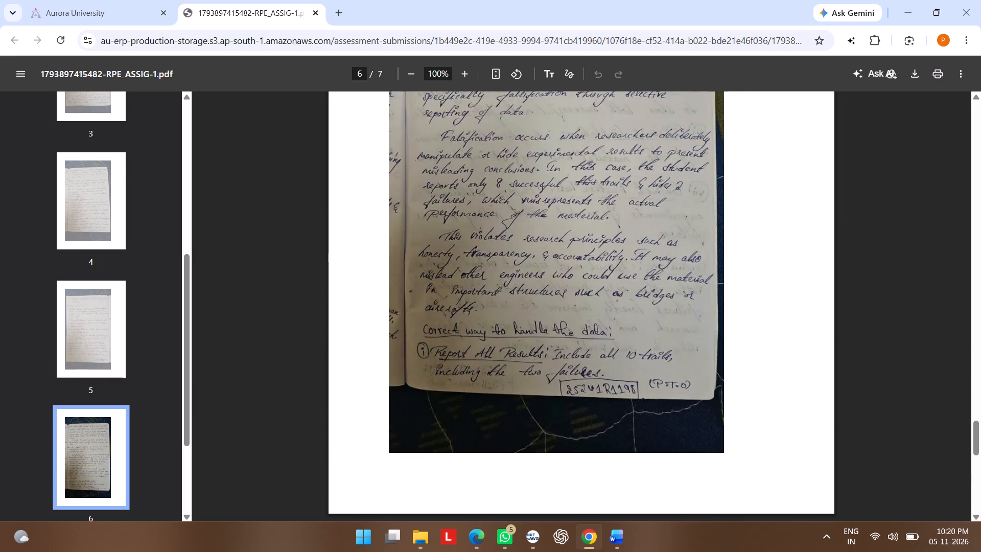
pyautogui.scroll(-16, 424, 129)
pyautogui.scroll(-7, 424, 129)
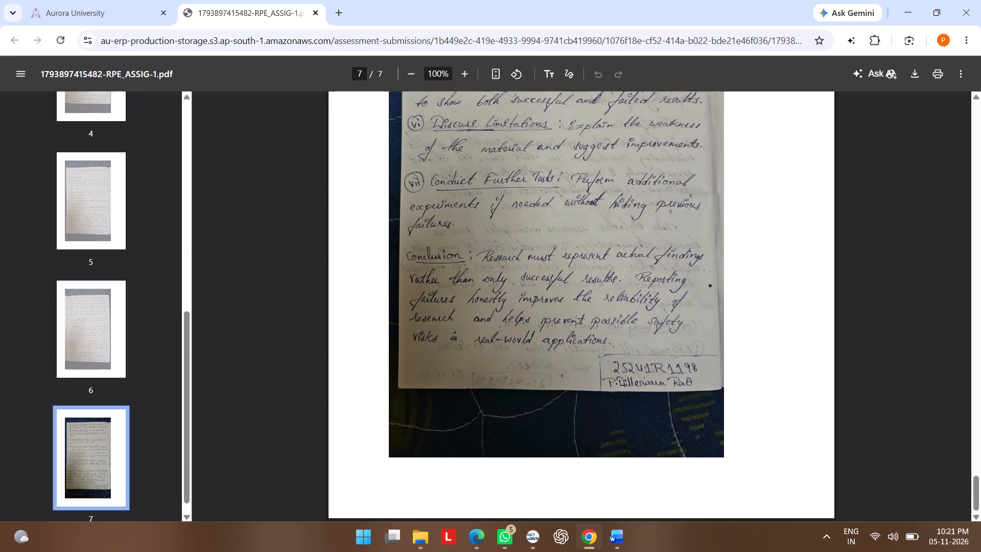
# Close the Assignment 1 details on the Aurora portal and return to the assessments overview of all subjects.
pyautogui.click(89, 0)
pyautogui.click(215, 190)
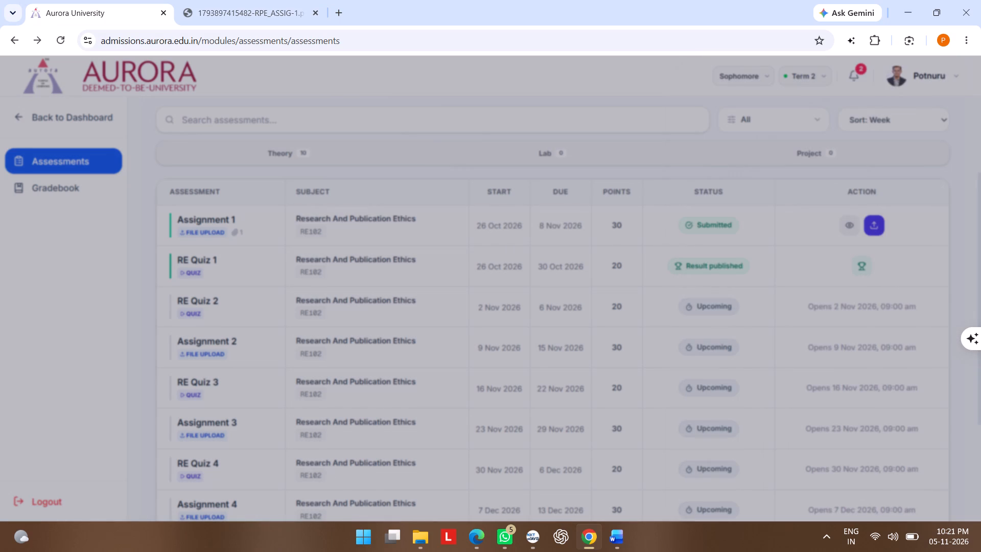
pyautogui.scroll(2, 156, 204)
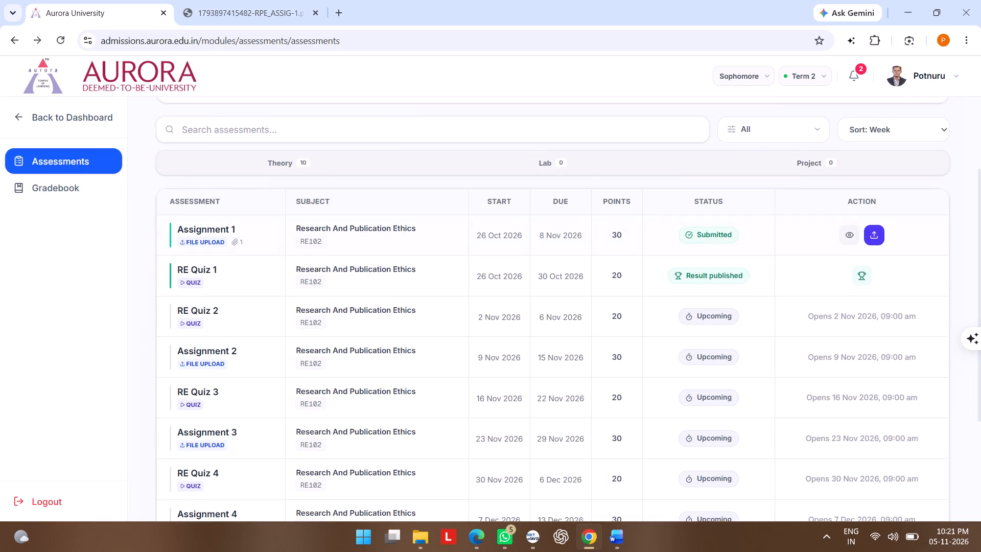
pyautogui.scroll(1, 156, 204)
pyautogui.click(170, 197)
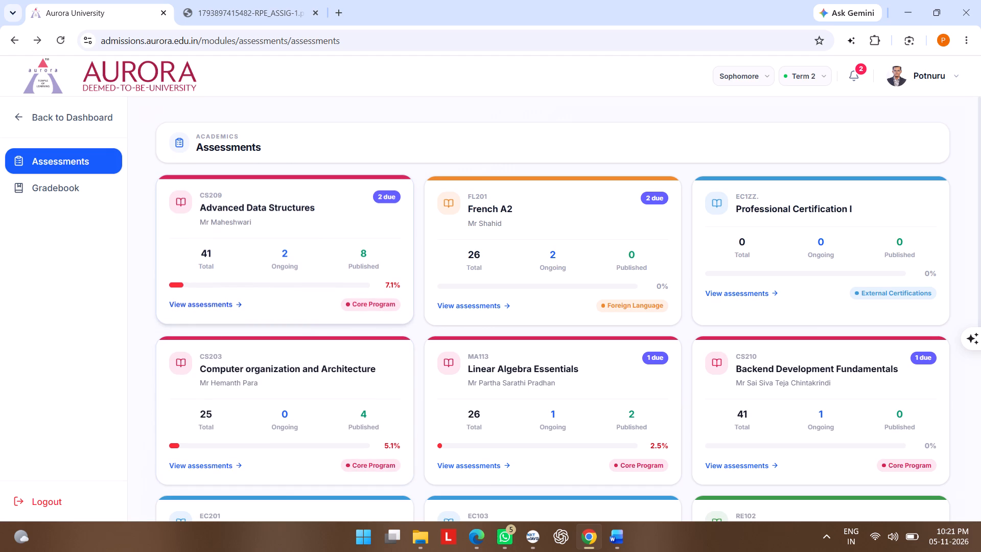
# Review the Advanced Data Structures assessments and their submission statuses, and return to the subject overview.
pyautogui.click(271, 305)
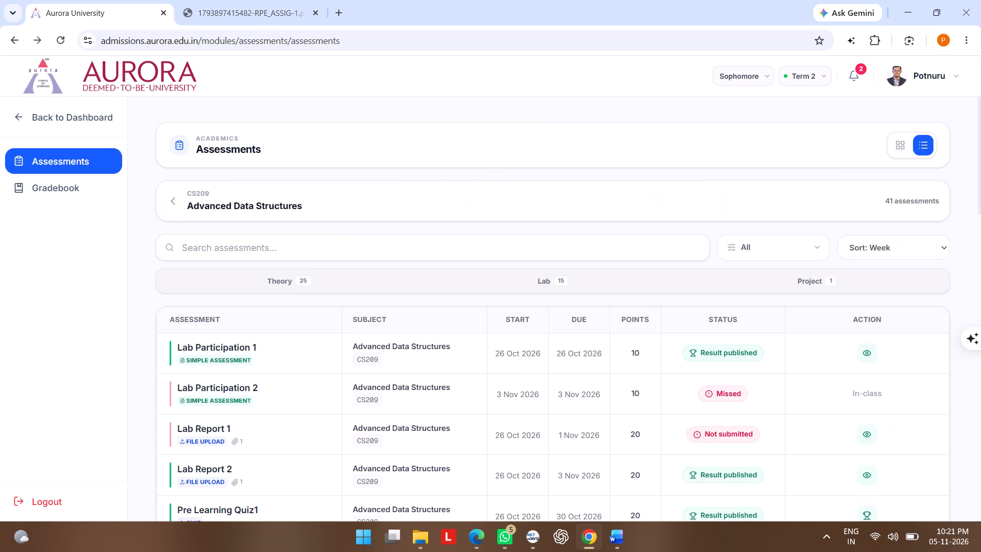
pyautogui.scroll(-4, 271, 305)
pyautogui.scroll(1, 271, 306)
pyautogui.scroll(-2, 271, 306)
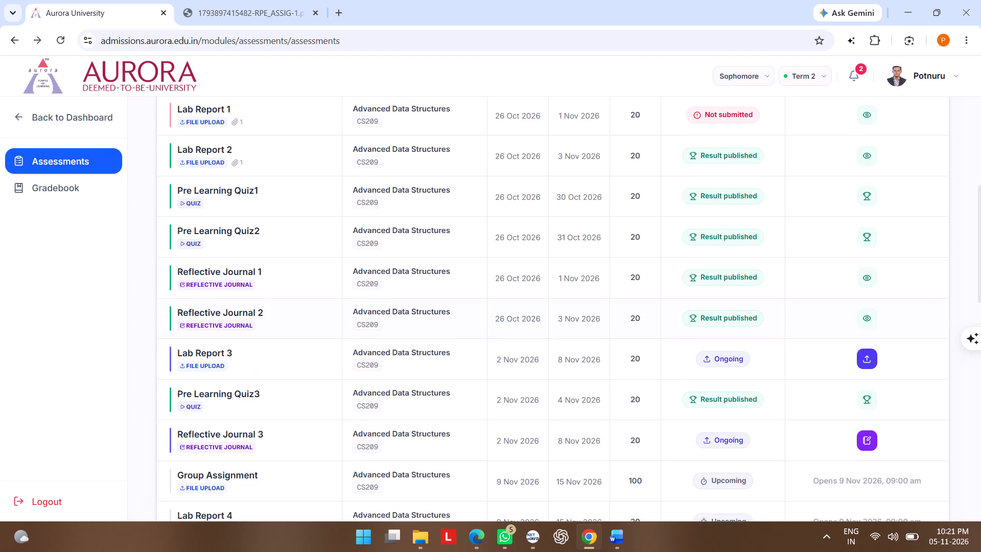
pyautogui.scroll(6, 271, 306)
pyautogui.click(174, 203)
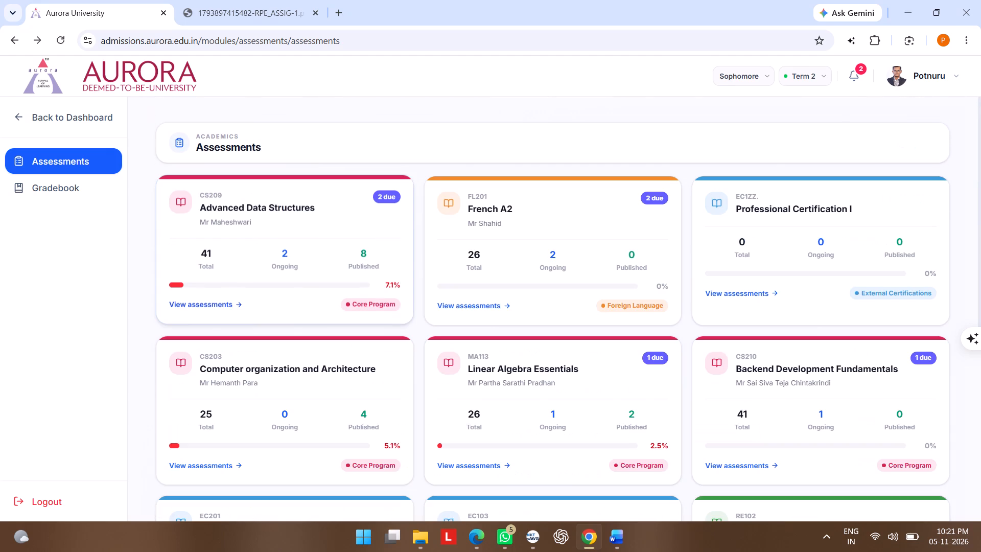
# Go back to the dashboard, open Academics, and look at the Advanced Data Structures course profile and the course profile list.
pyautogui.click(9, 128)
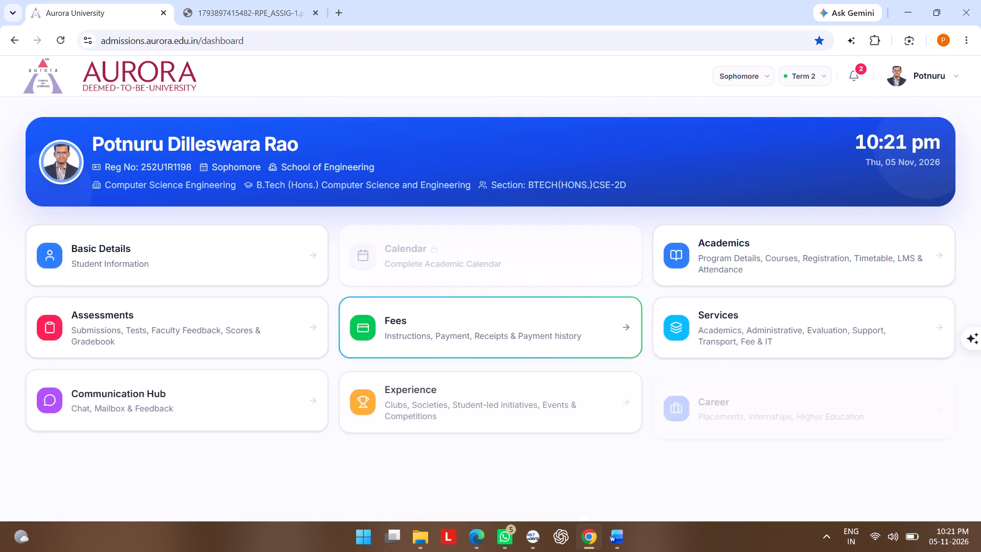
pyautogui.click(729, 263)
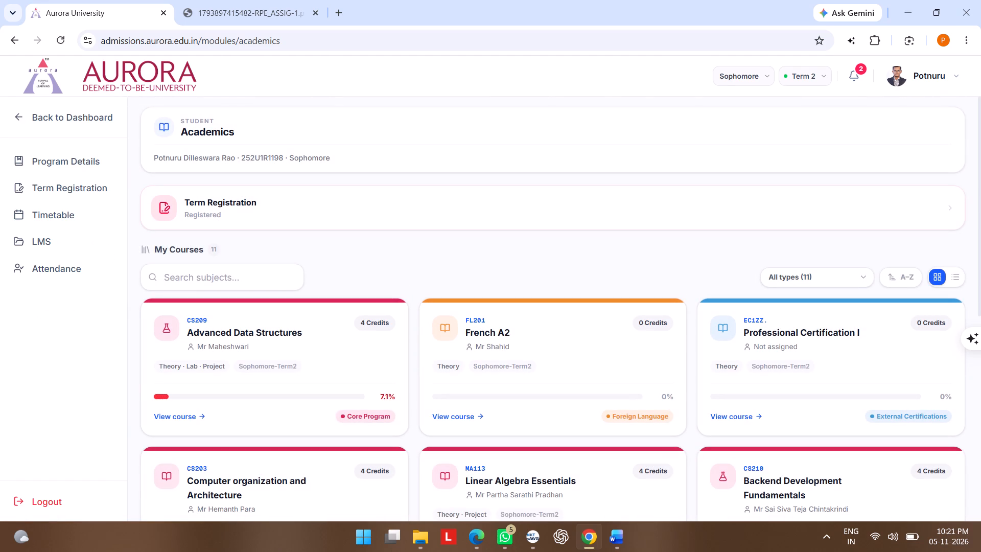
pyautogui.click(64, 213)
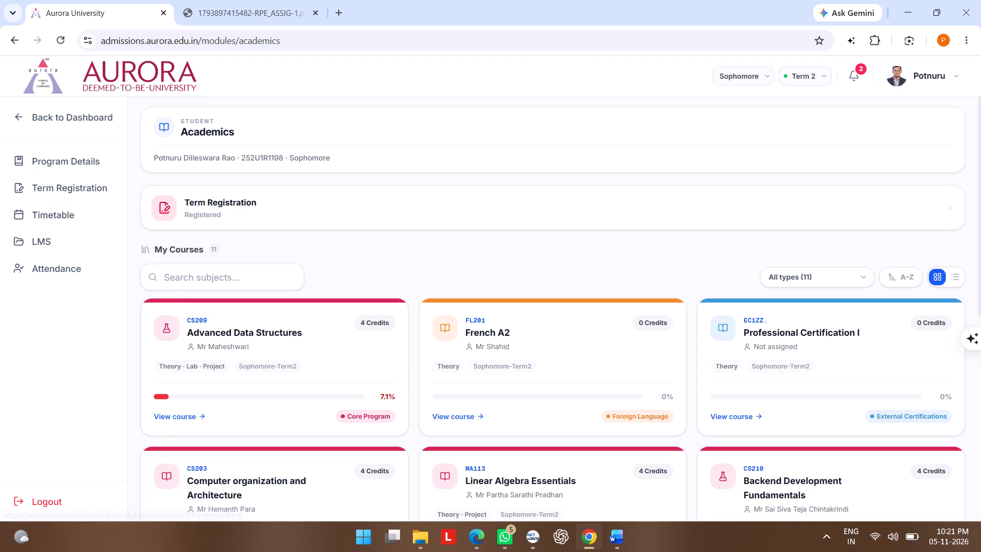
pyautogui.scroll(-3, 325, 288)
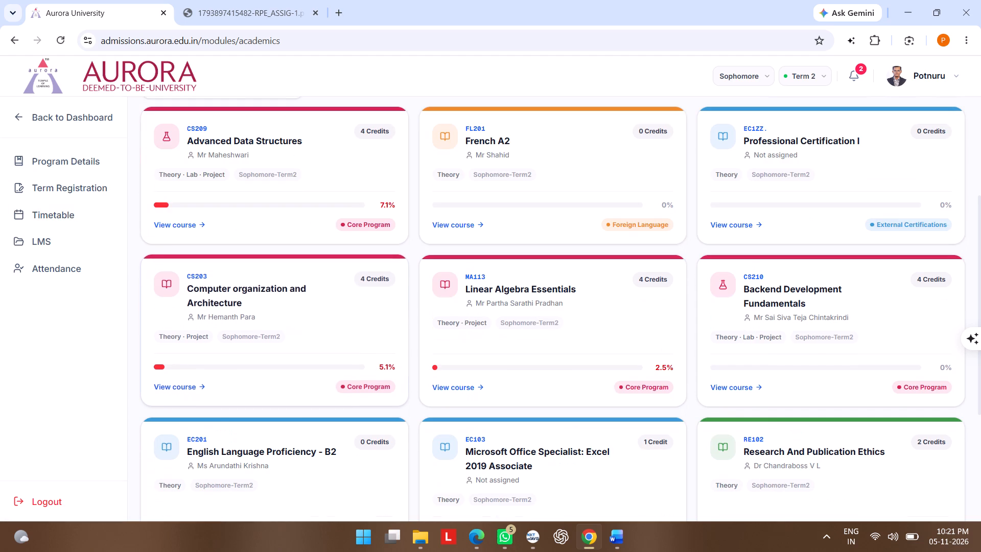
pyautogui.scroll(-4, 325, 288)
pyautogui.scroll(7, 325, 288)
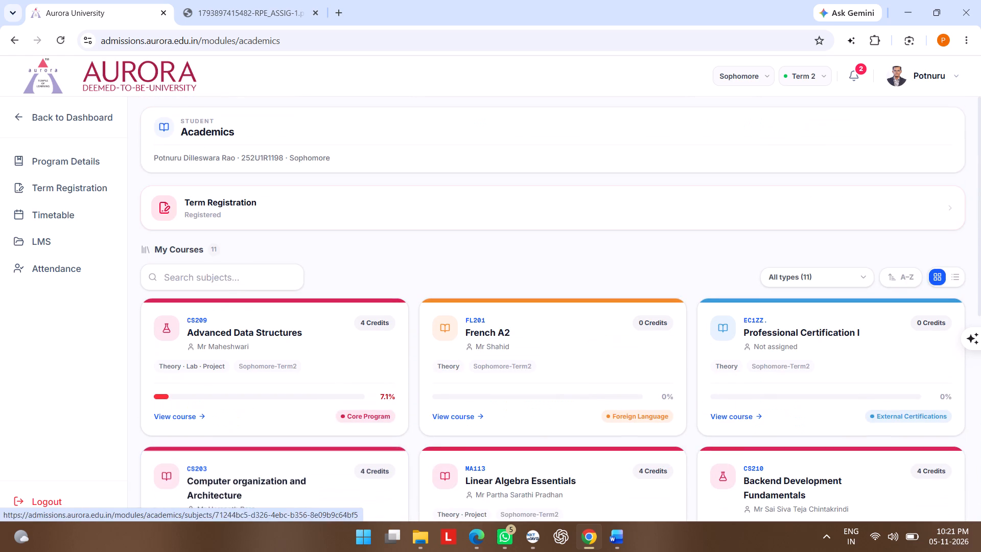
pyautogui.click(306, 367)
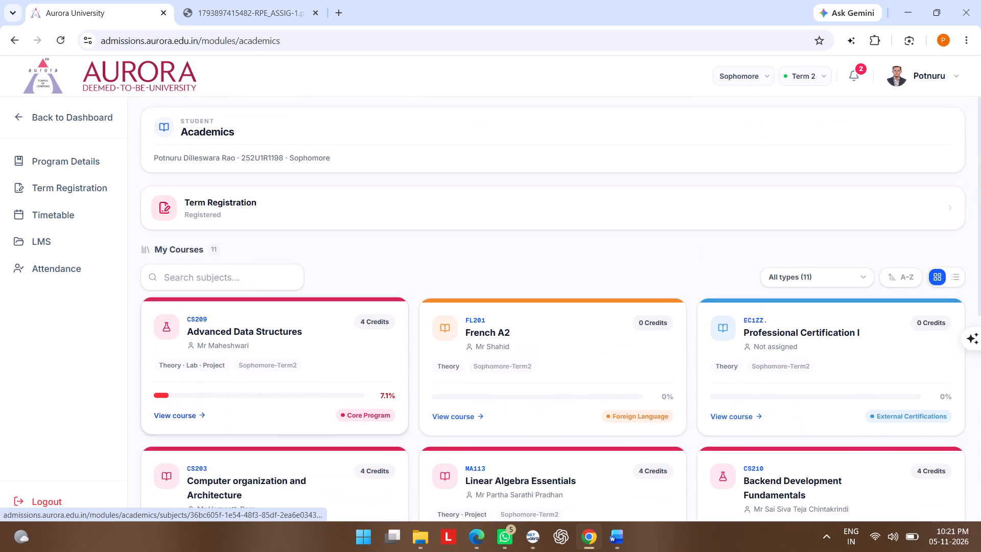
pyautogui.click(306, 367)
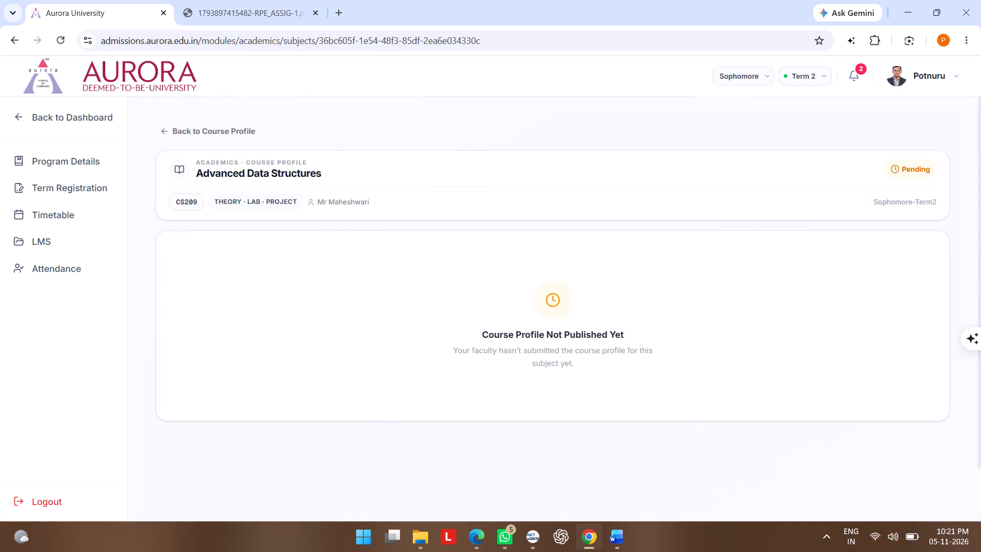
pyautogui.click(162, 132)
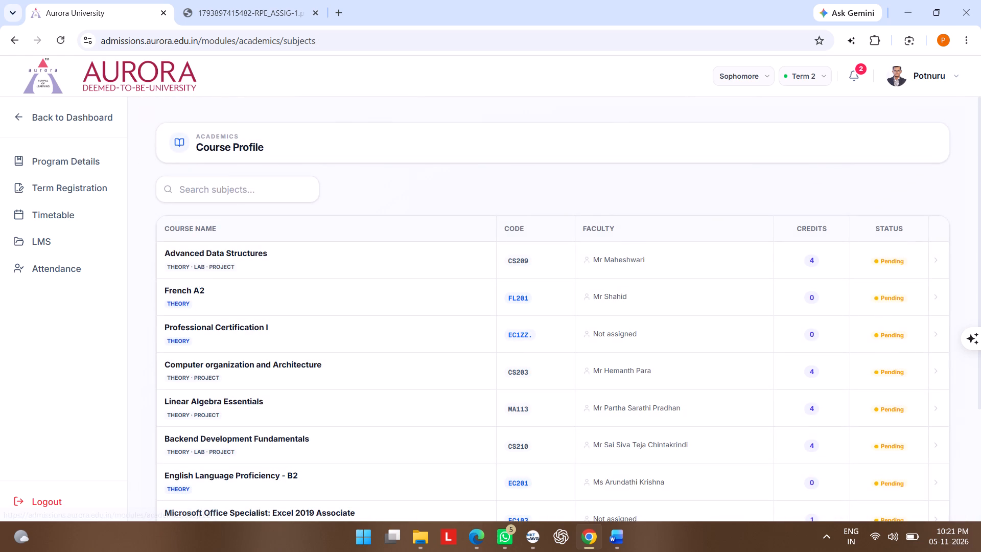
pyautogui.scroll(6, 201, 194)
# Look at the Program Details and Term Registration pages, and return to the dashboard.
pyautogui.click(52, 160)
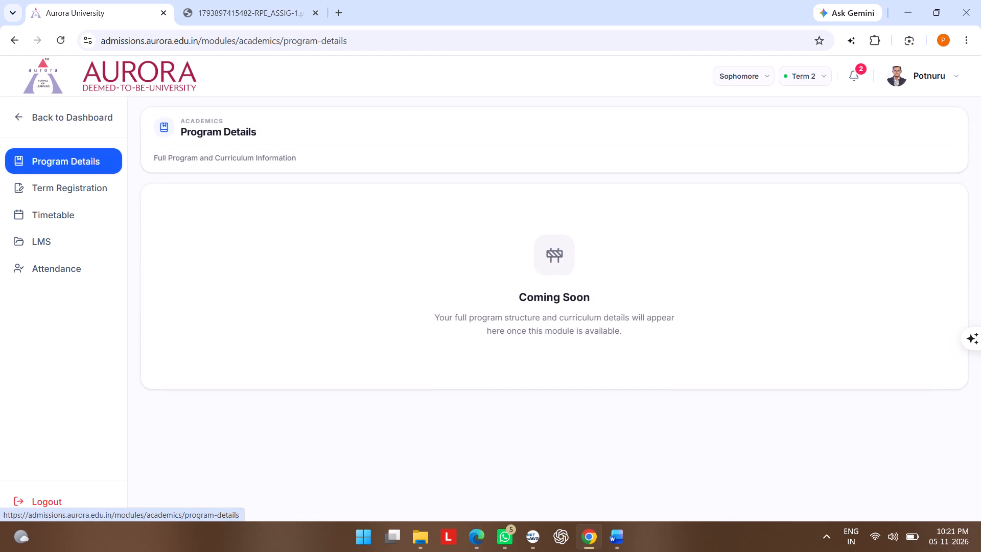
pyautogui.click(40, 190)
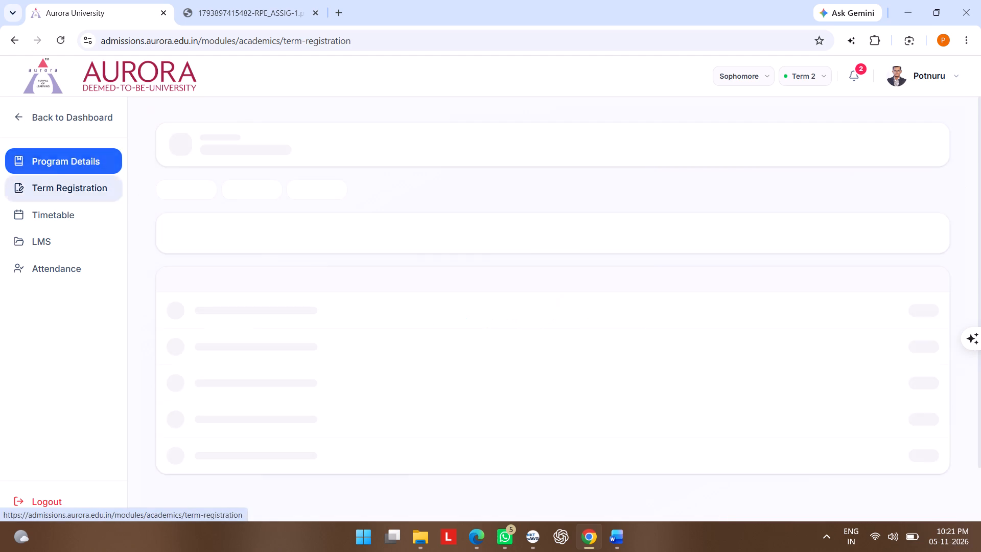
pyautogui.click(48, 127)
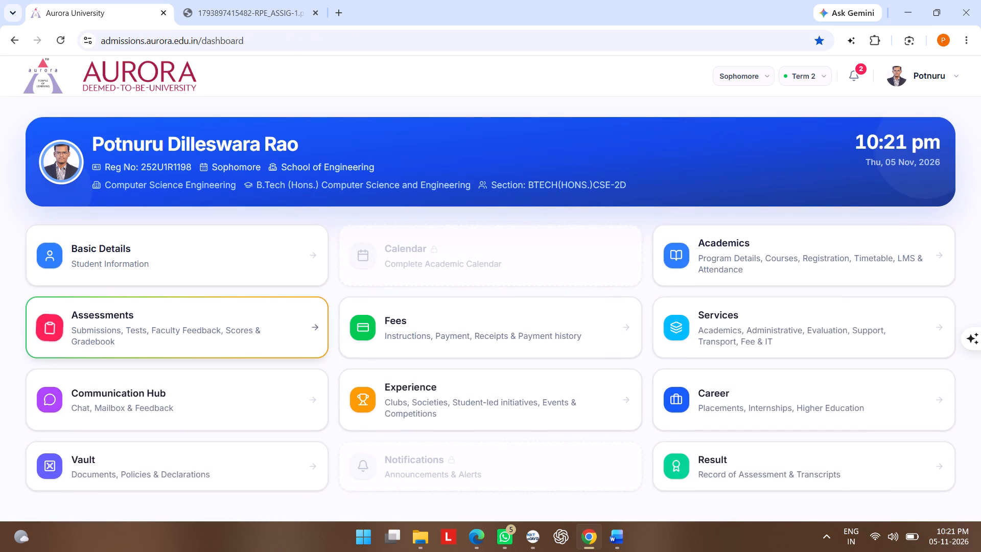
# Reopen Academics and view the course profile of Microsoft Office Specialist: Excel 2019 Associate.
pyautogui.click(825, 232)
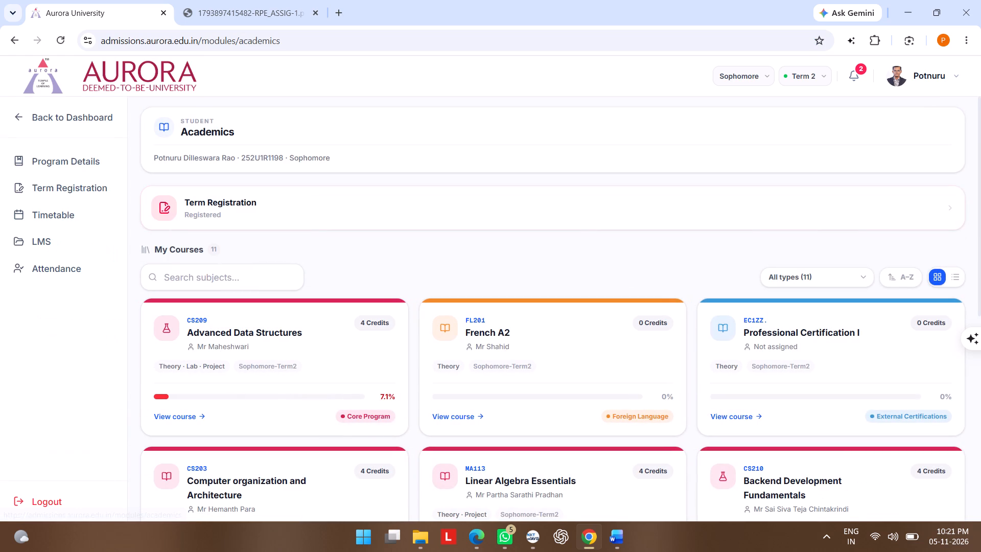
pyautogui.scroll(-7, 441, 271)
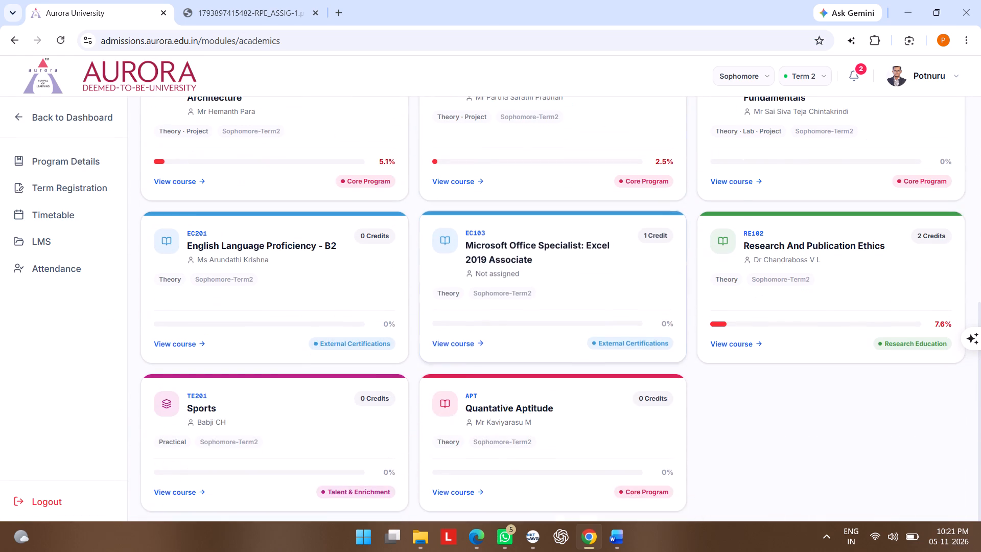
pyautogui.scroll(-2, 422, 399)
pyautogui.click(452, 336)
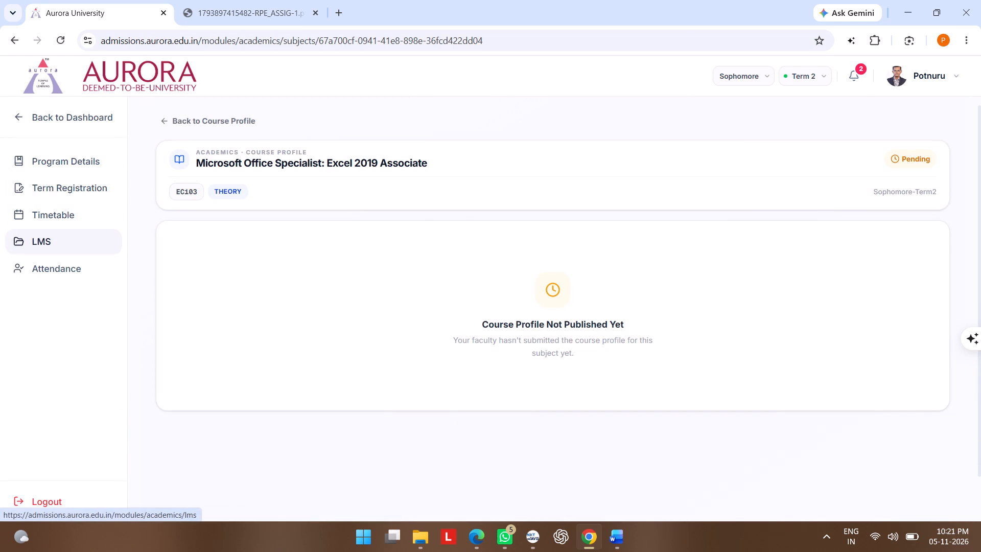
# Open the Timetable and examine the weekly class schedule from Monday to Saturday.
pyautogui.click(64, 215)
pyautogui.scroll(-5, 406, 313)
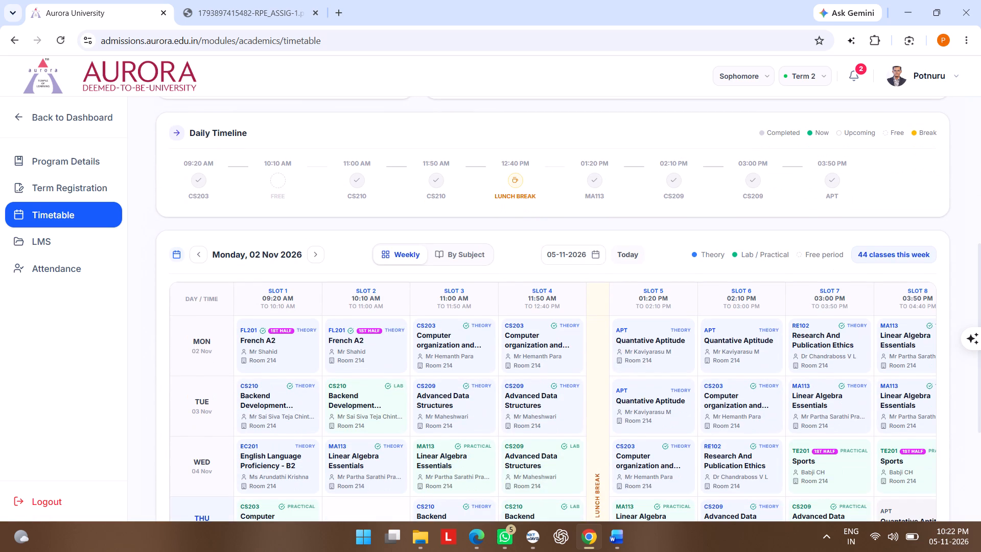
pyautogui.scroll(-3, 403, 315)
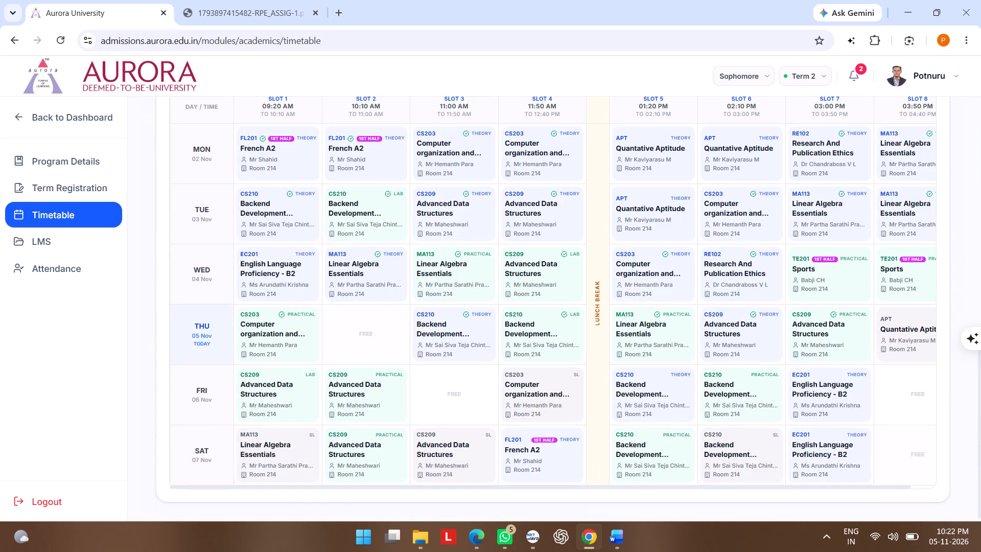